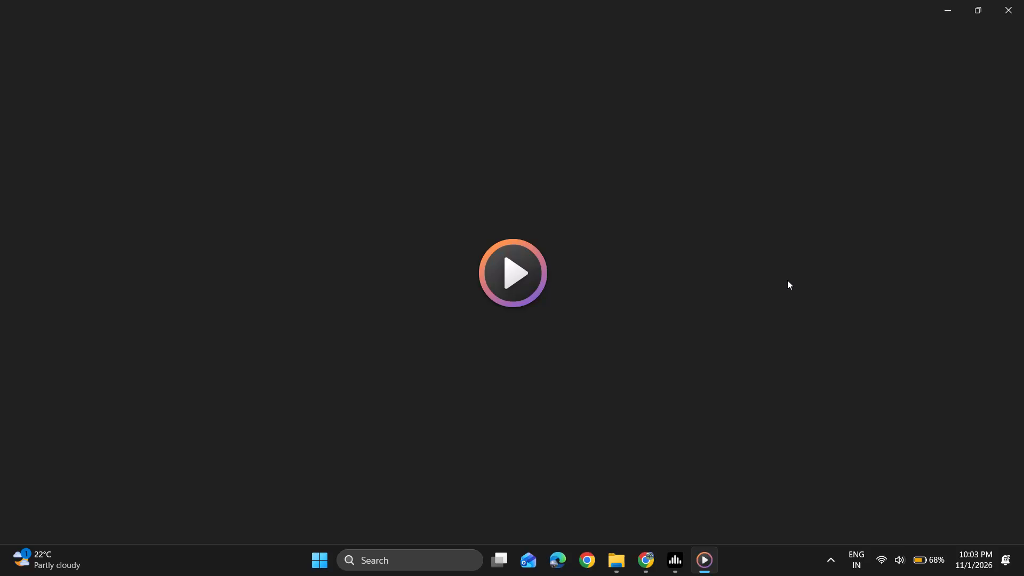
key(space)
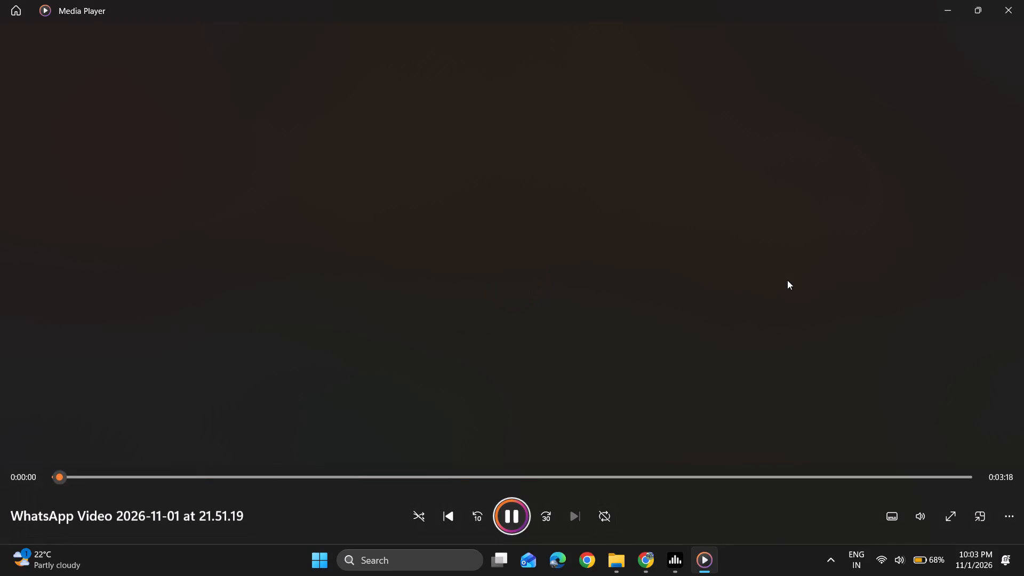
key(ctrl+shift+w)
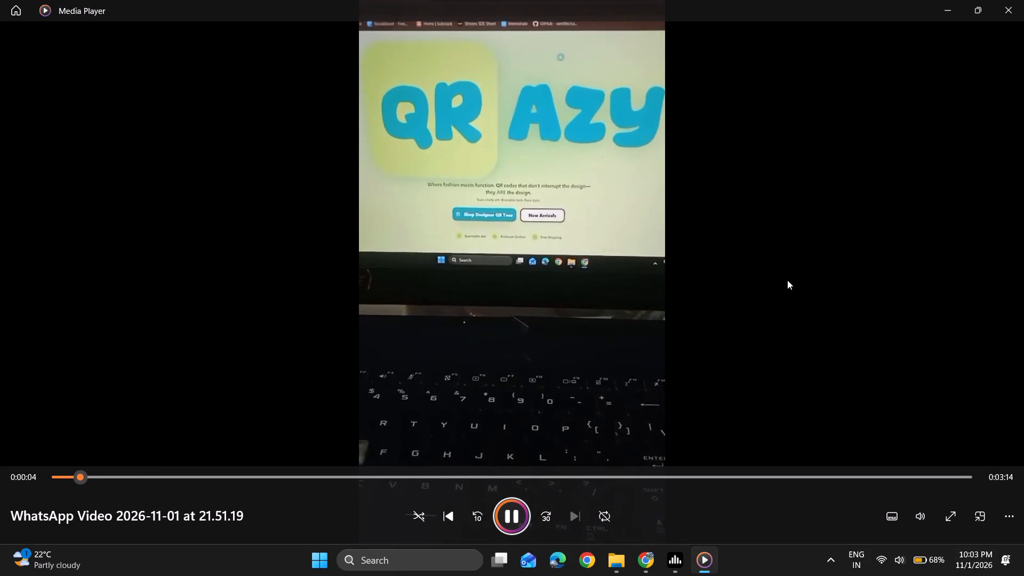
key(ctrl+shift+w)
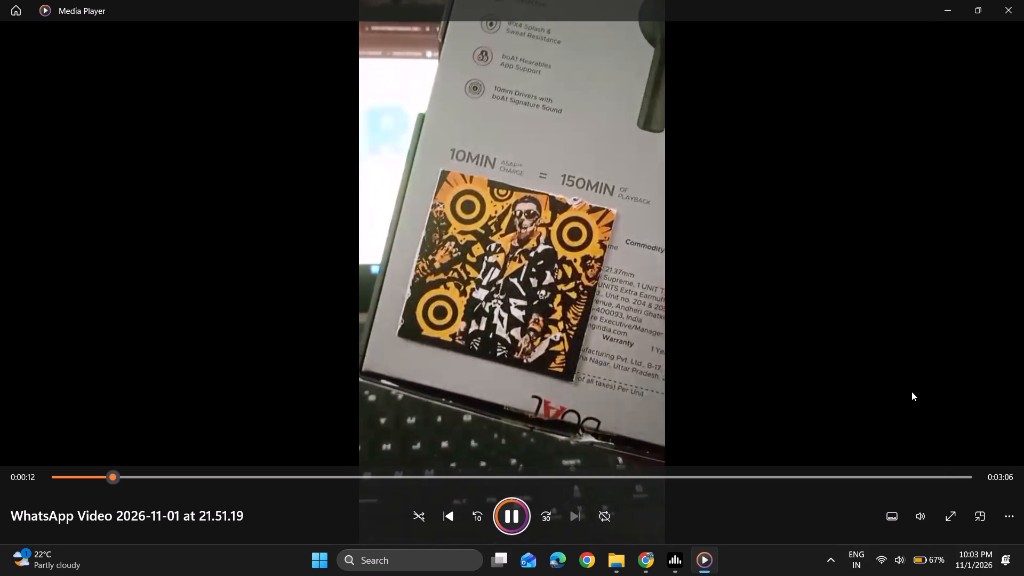
Open the playing video, WhatsApp Video 2026-11-01 at 21.51.19, for editing in Clipchamp.
right_click(790, 265)
click(790, 265)
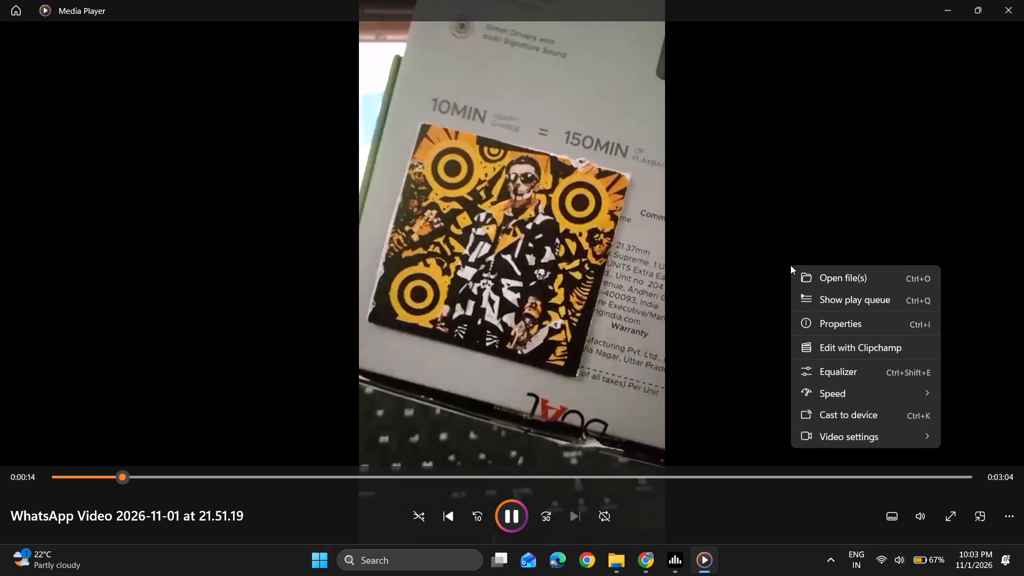
click(847, 347)
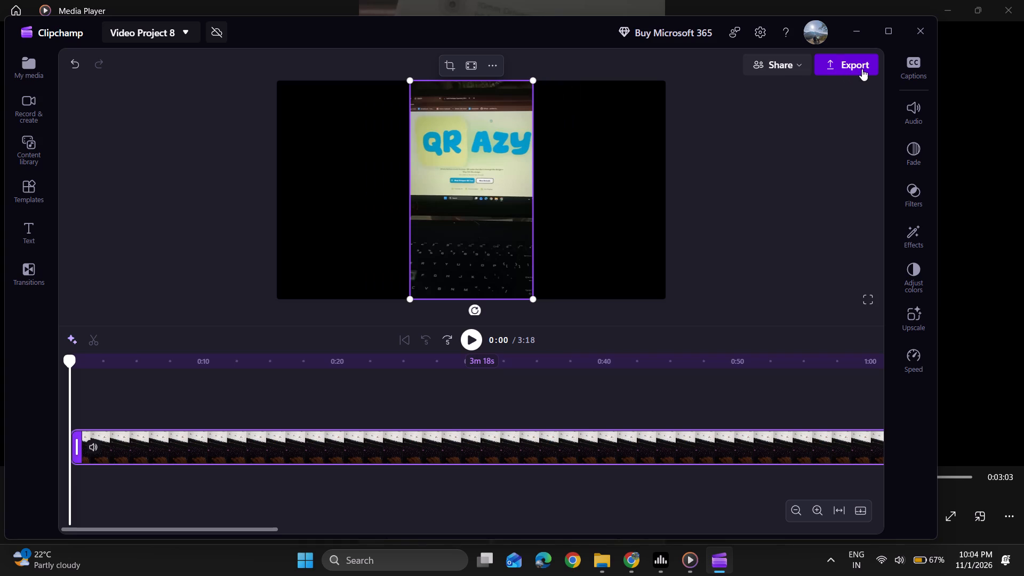
Set the playback speed of the selected timeline video clip to 2x.
click(909, 363)
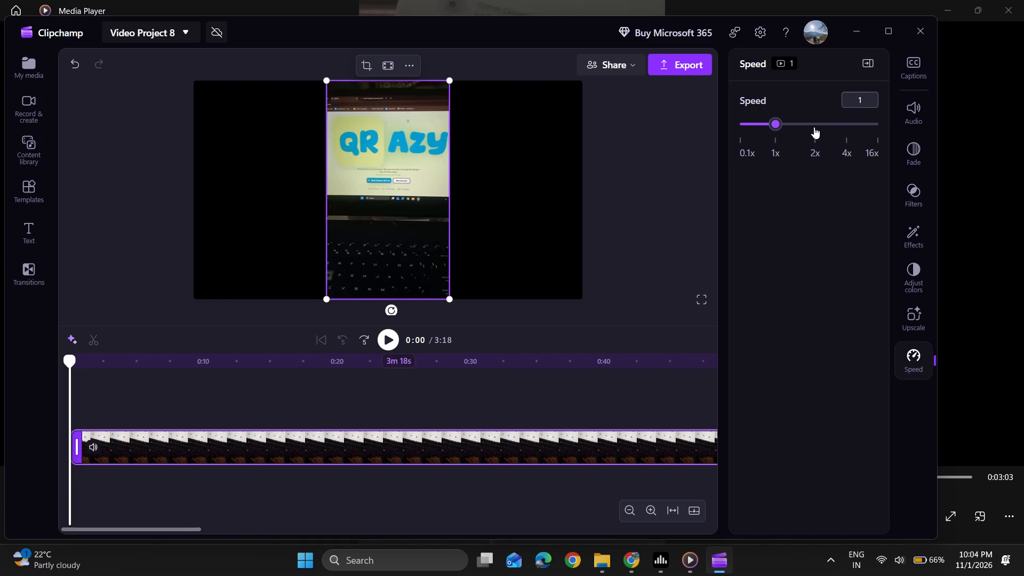
click(815, 124)
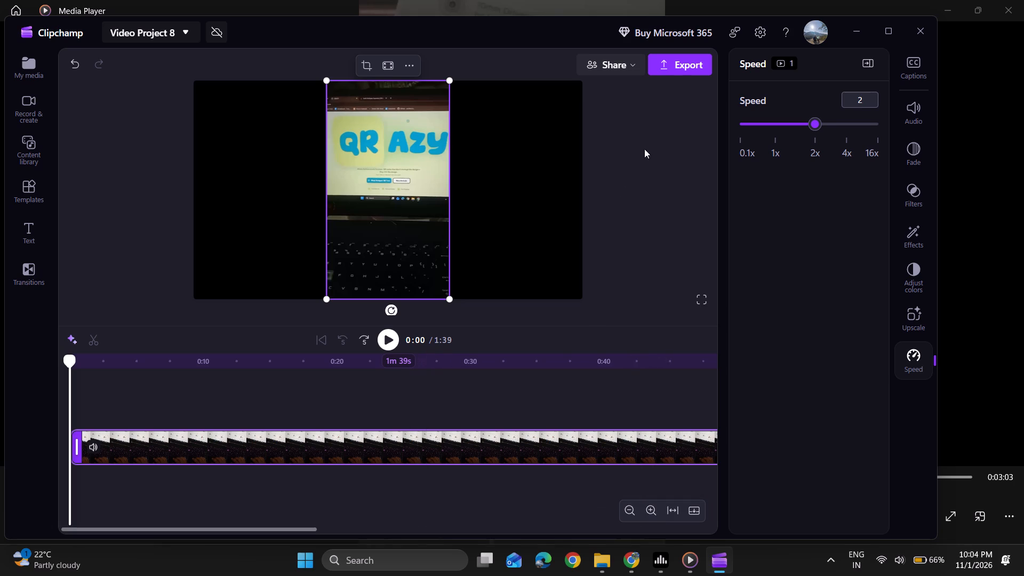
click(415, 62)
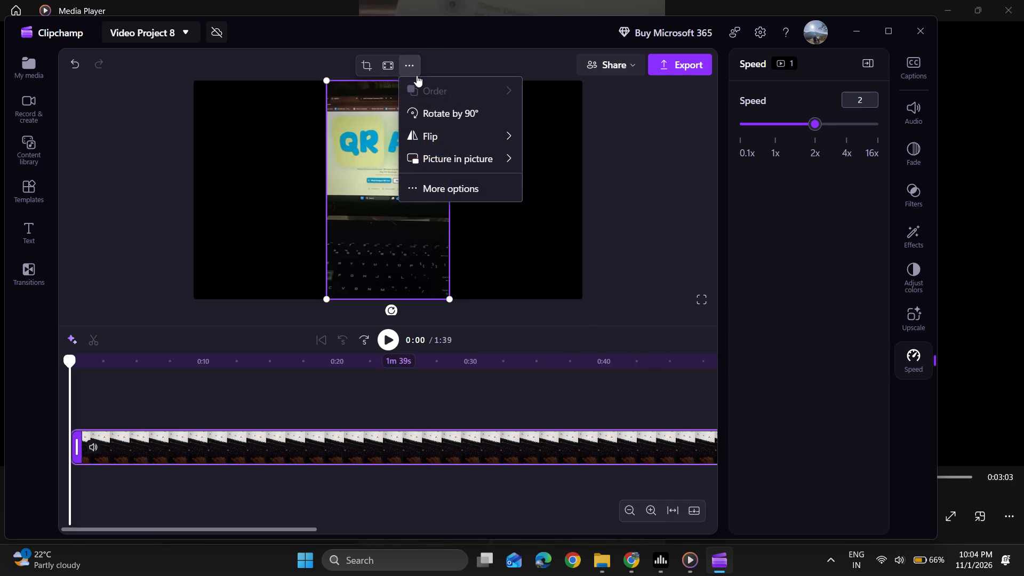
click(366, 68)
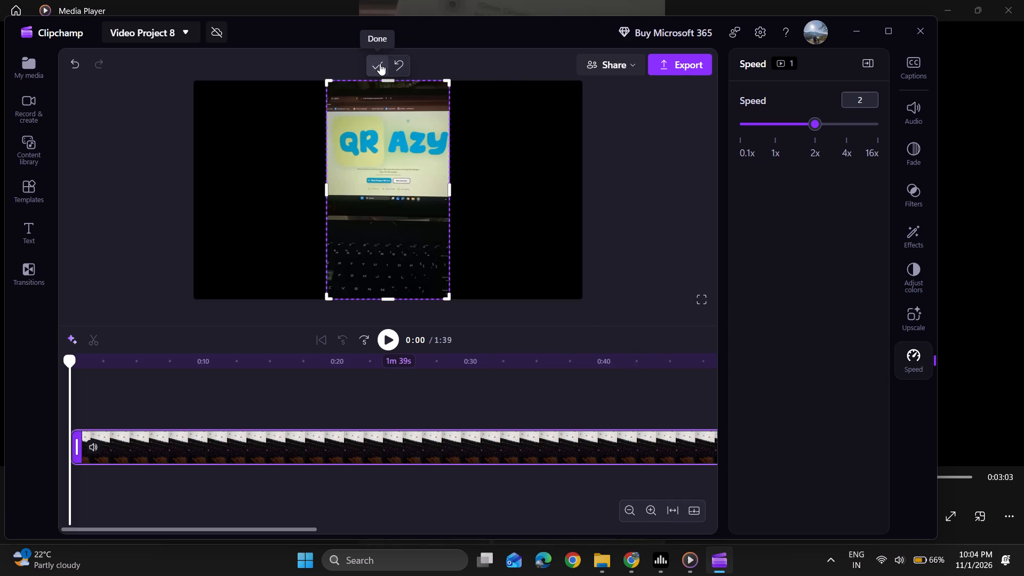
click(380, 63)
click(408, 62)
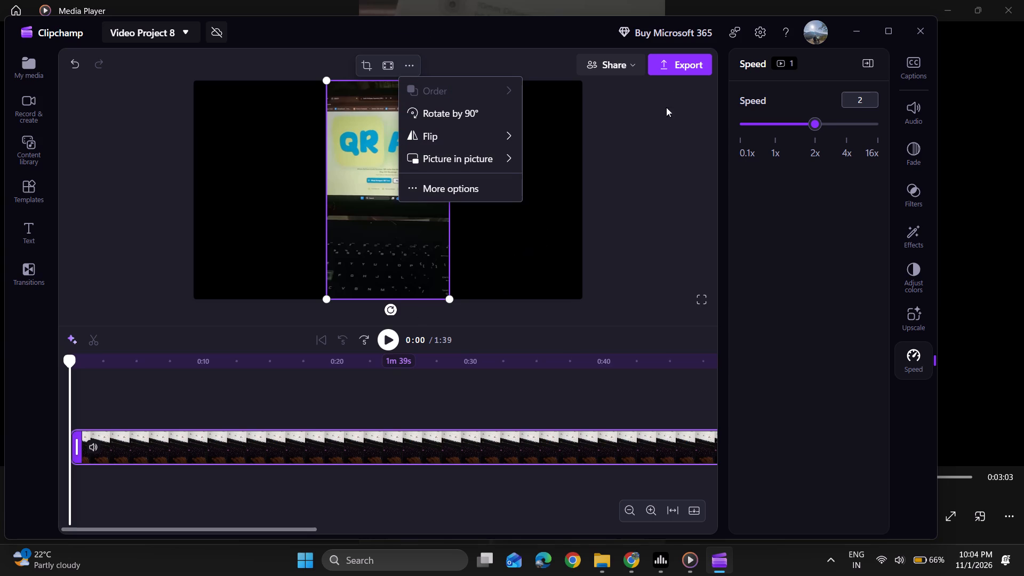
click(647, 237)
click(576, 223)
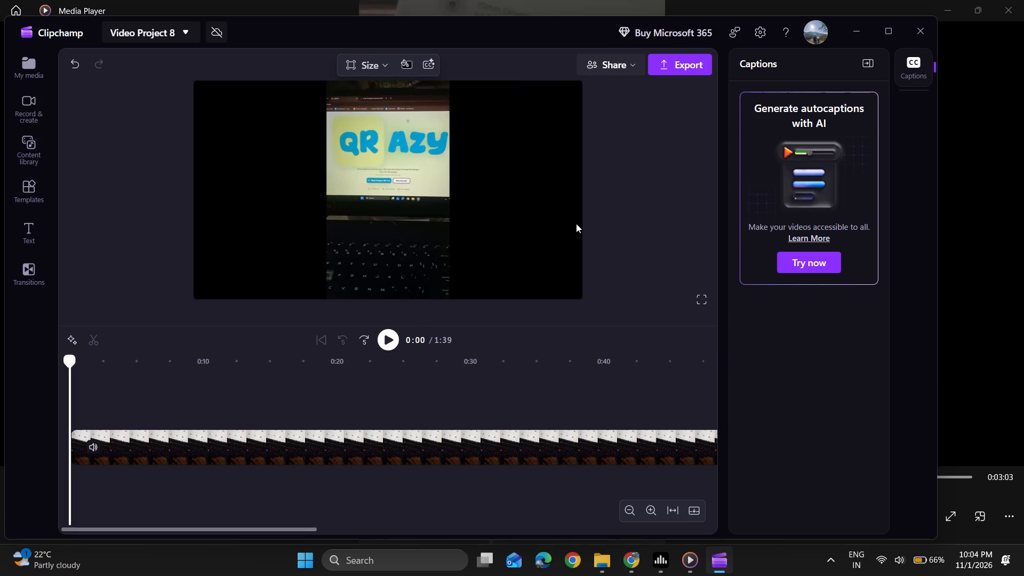
Maximize the video editor window.
click(879, 30)
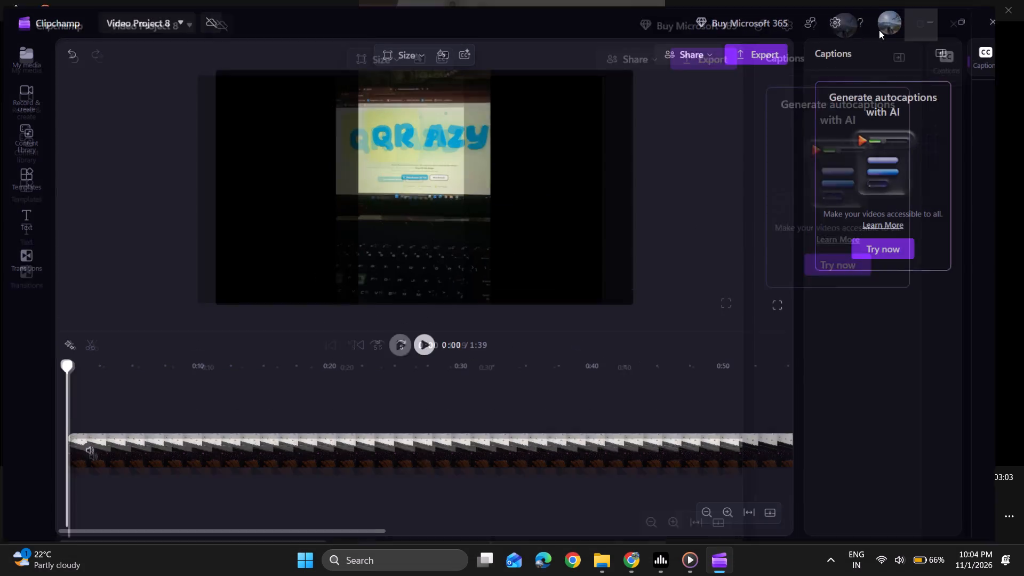
Change the video project's aspect ratio to Vertical 9:16.
click(398, 42)
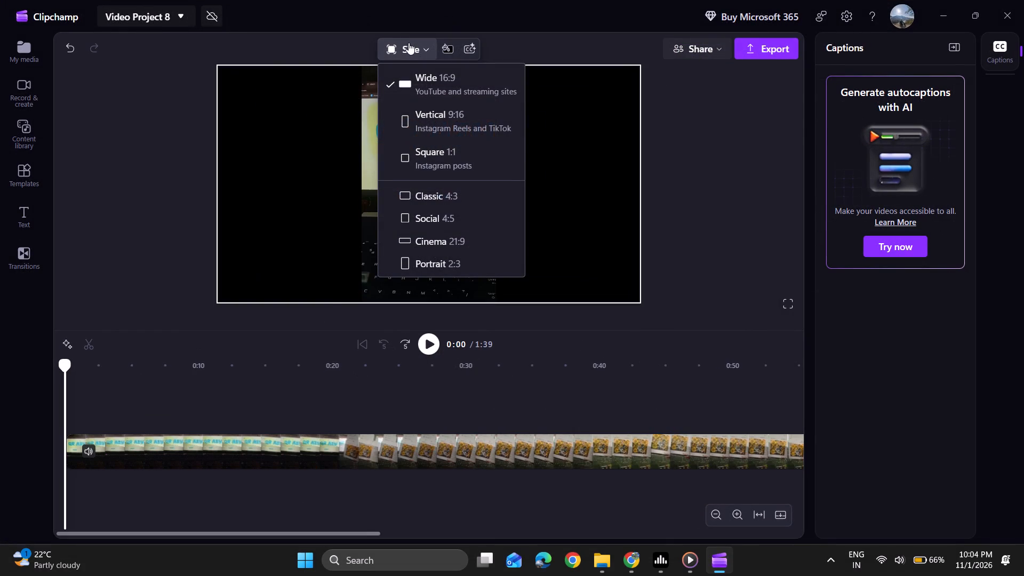
click(409, 116)
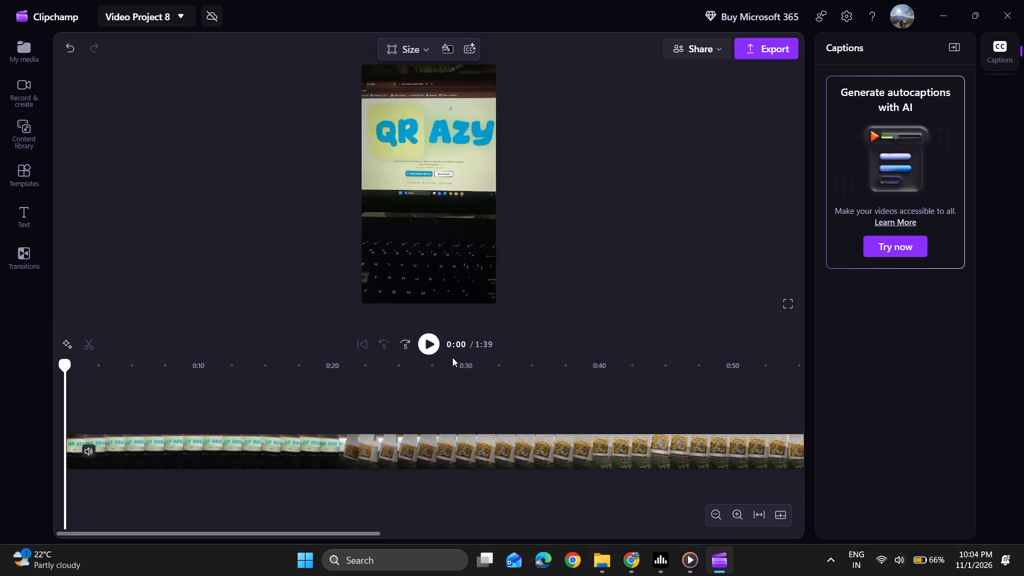
Export the video at 1080p quality as Video Project 8.mp4, without storing it in the cloud.
click(761, 51)
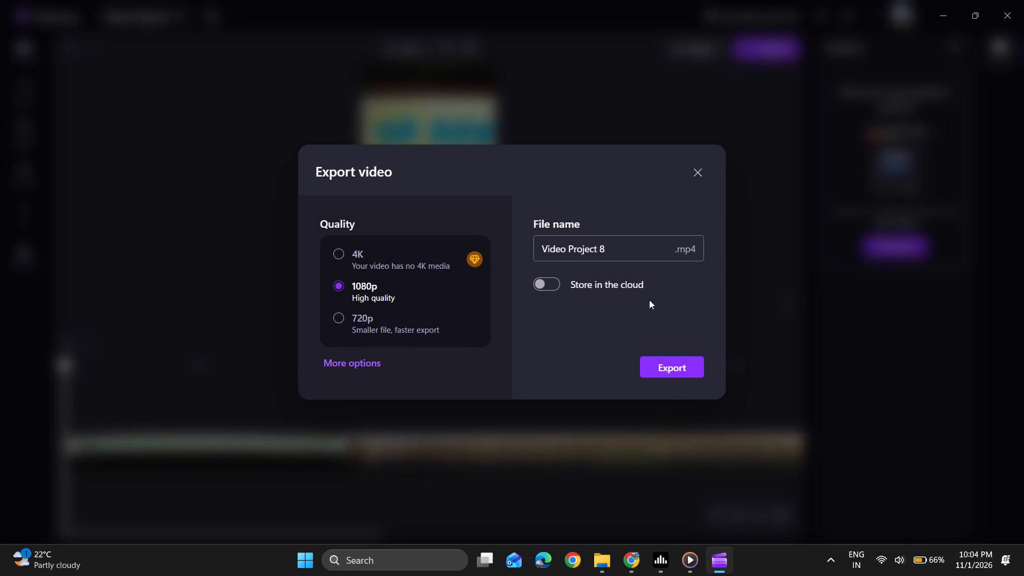
click(652, 367)
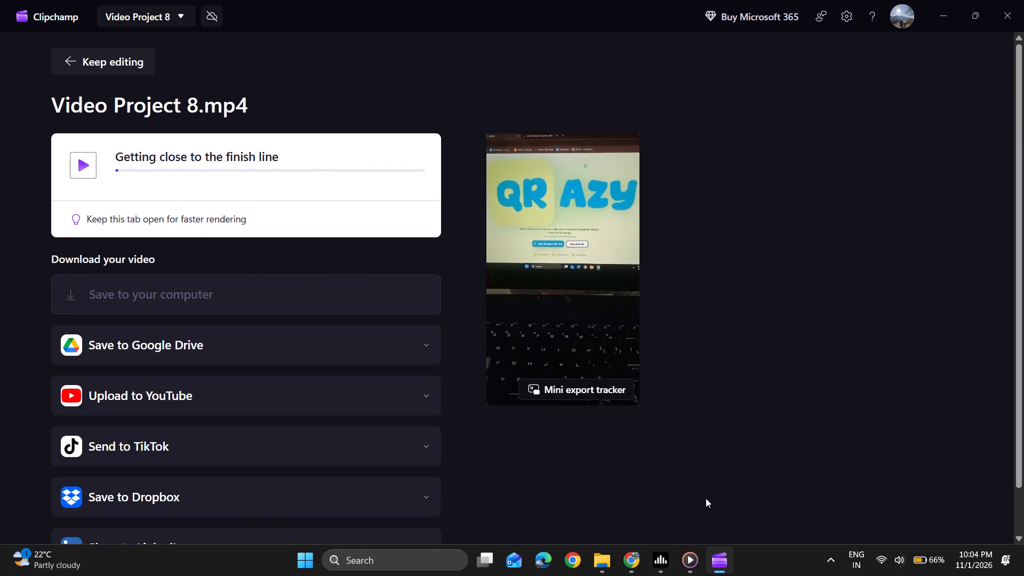
Minimize the video editor window while the export renders.
click(933, 2)
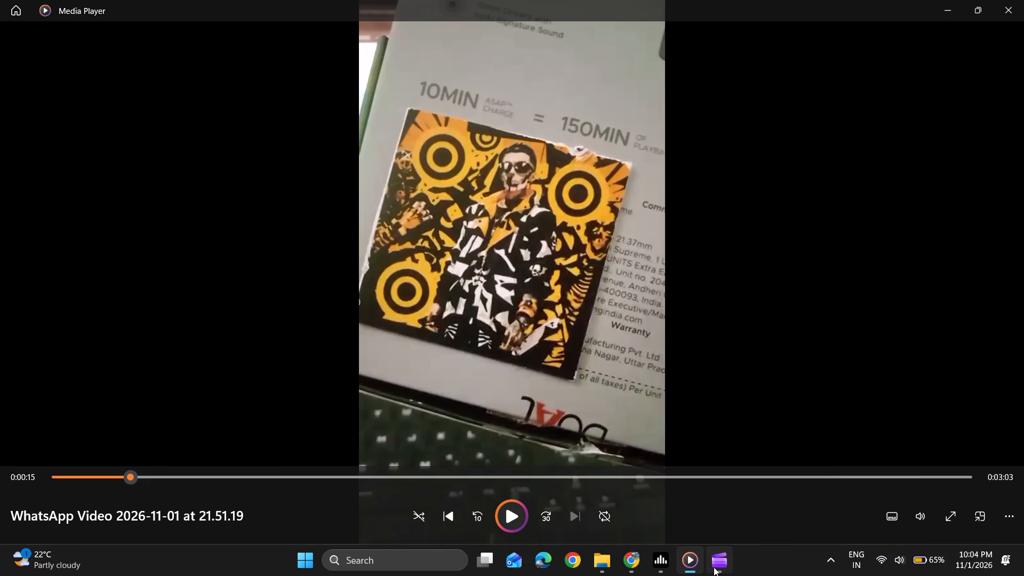
click(714, 567)
click(714, 567)
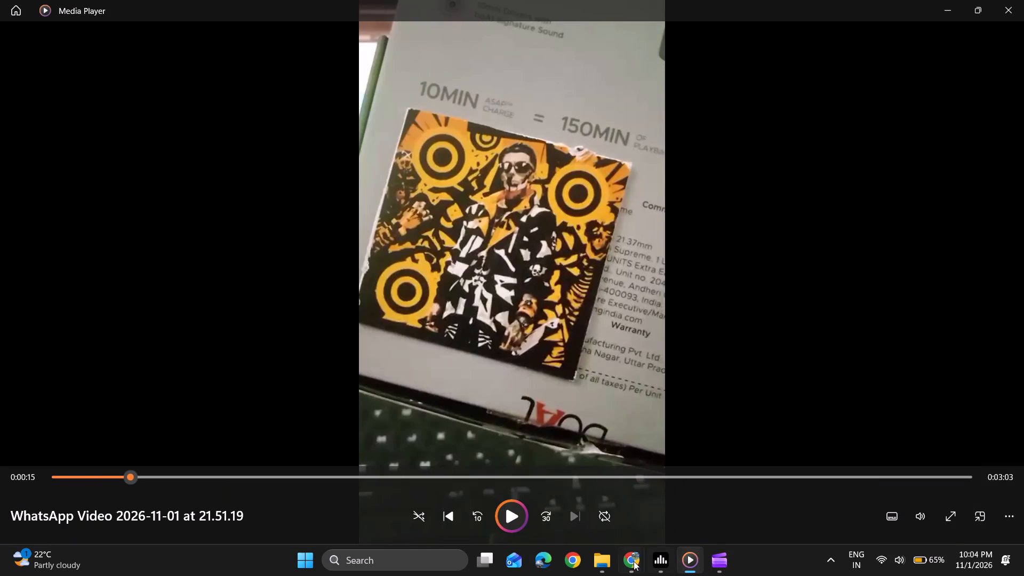
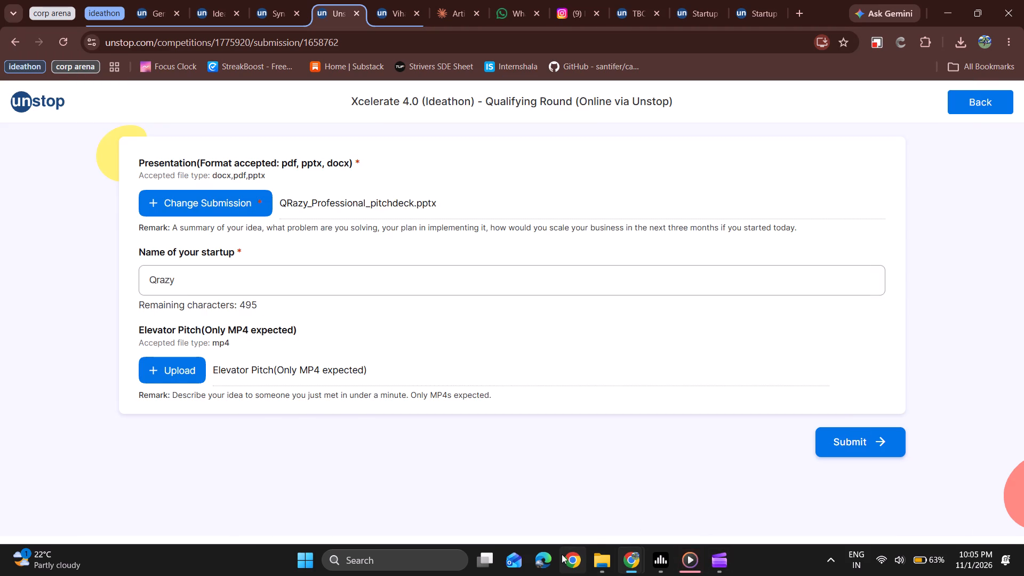
Dismiss the editor's downloads pop-up, then close the Clipchamp window and the Downloads folder window to return to the Unstop submission form.
click(606, 563)
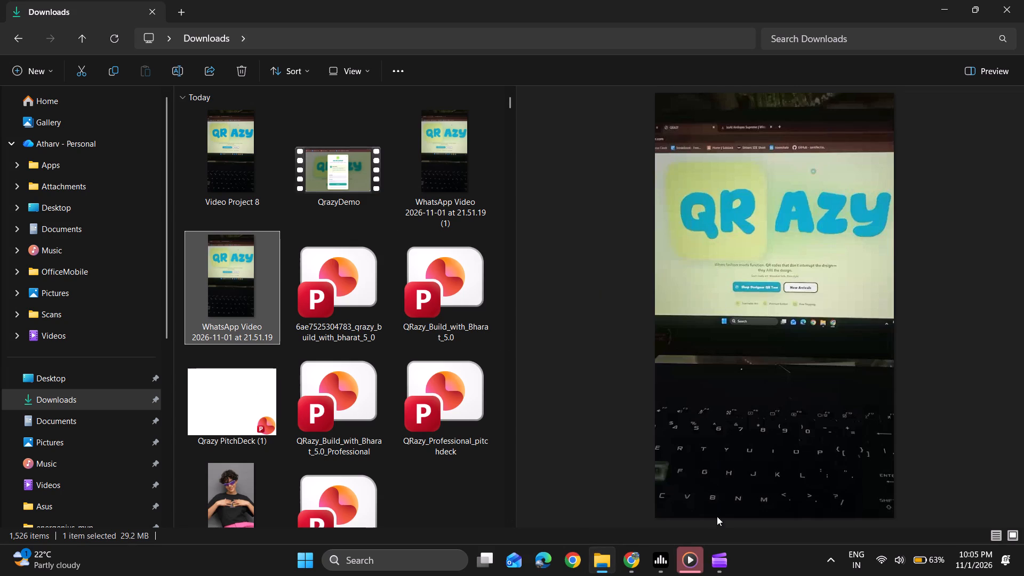
click(719, 571)
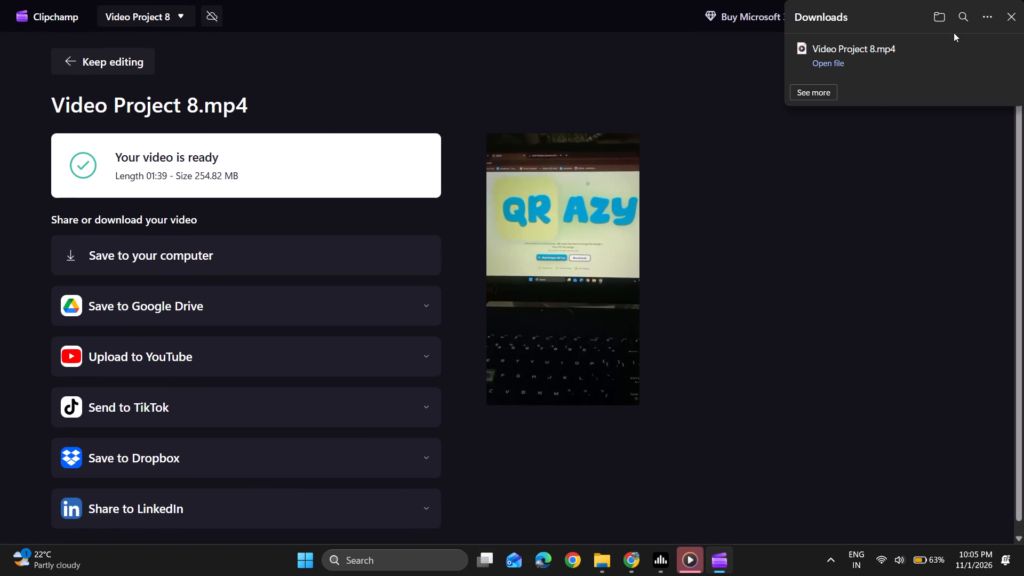
click(1010, 18)
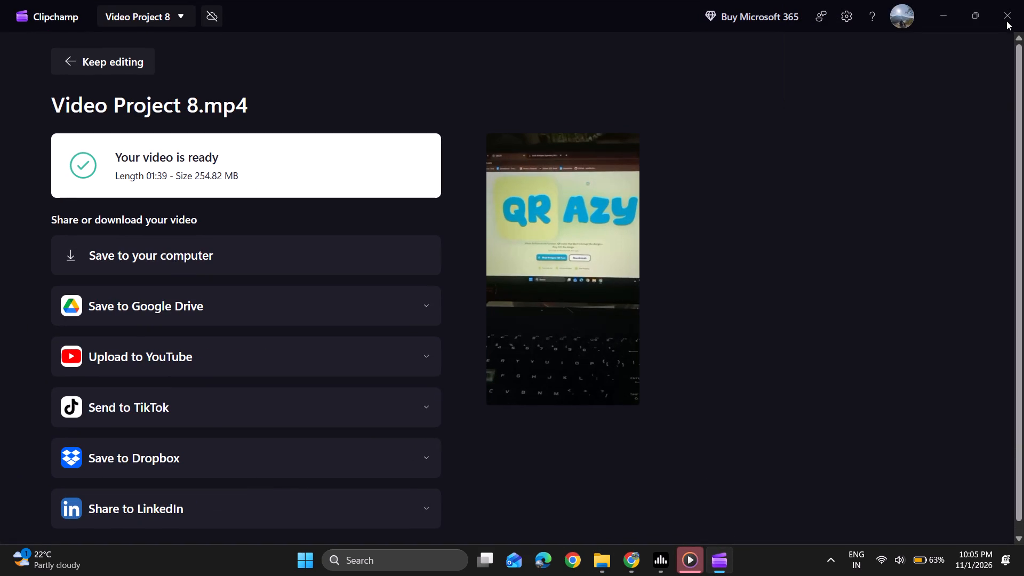
click(1004, 23)
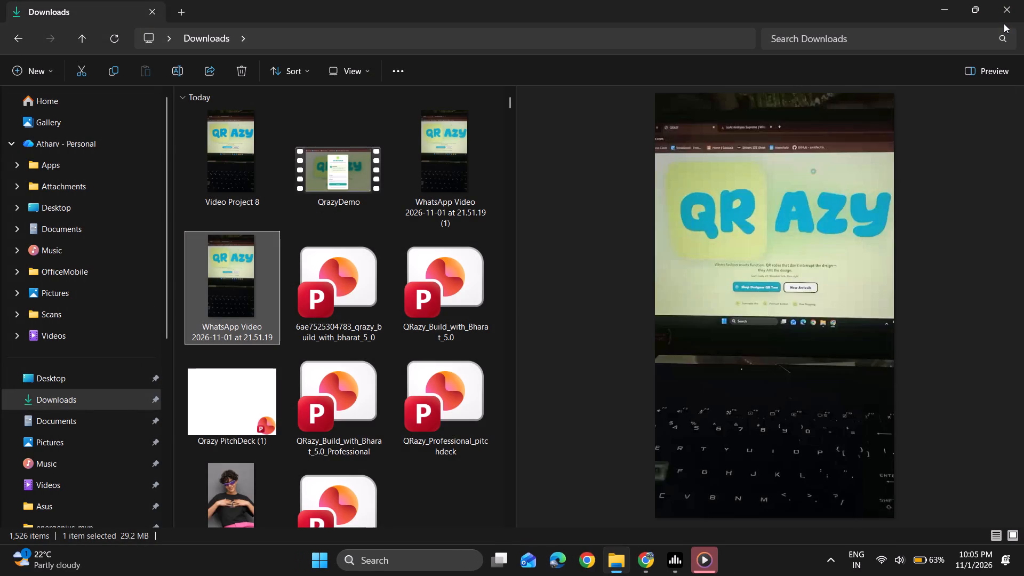
click(1006, 13)
Choose the Video Project 8 file from the Downloads folder as the Elevator Pitch upload.
click(172, 370)
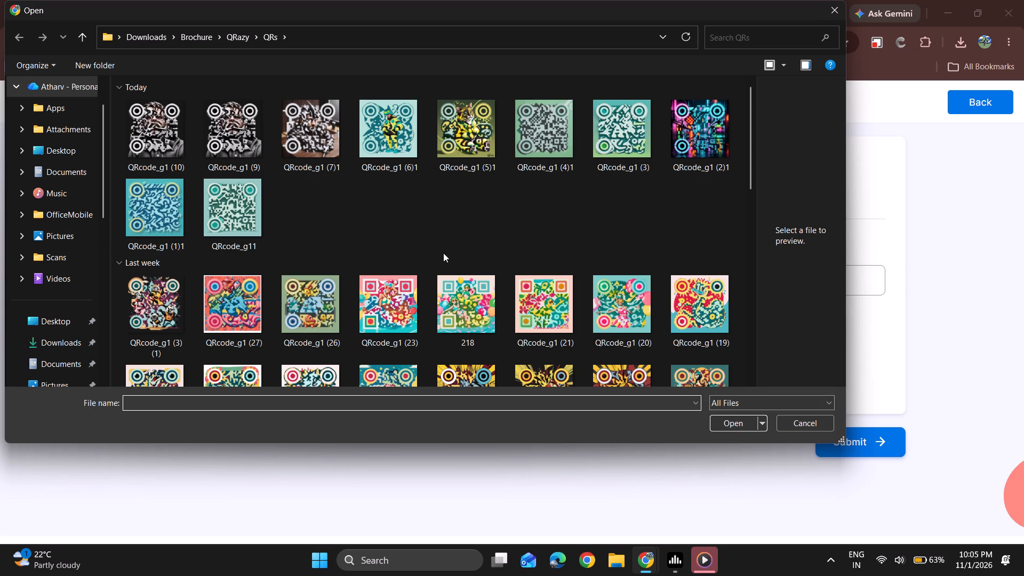
scroll(286, 286, up, 1)
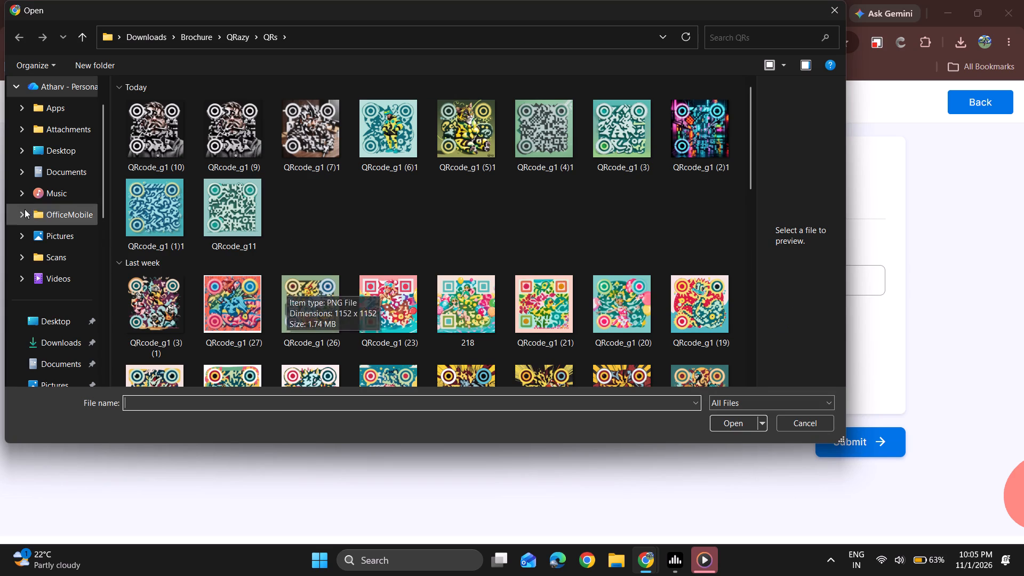
click(67, 341)
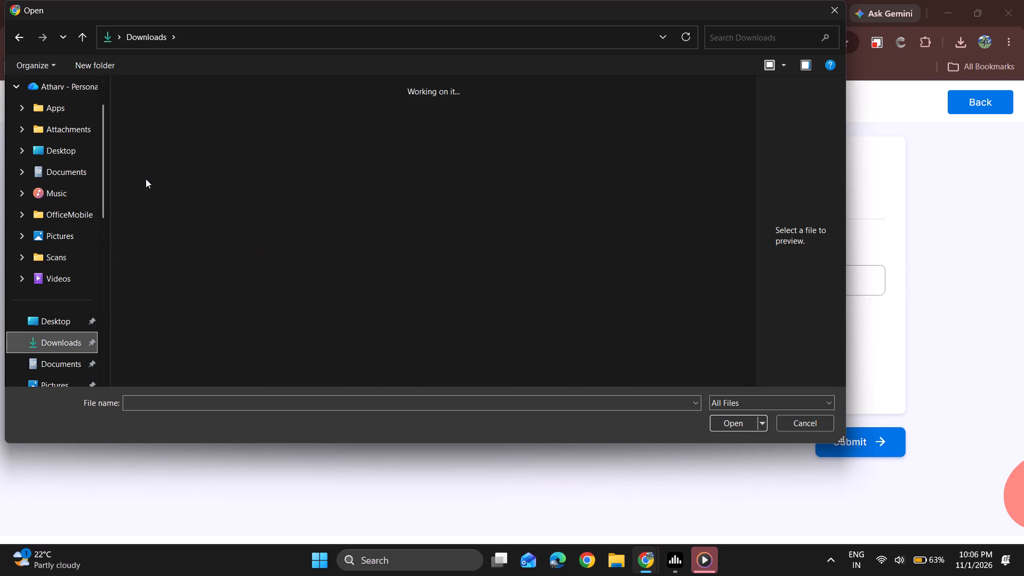
scroll(245, 224, up, 8)
scroll(245, 224, right, 1)
scroll(245, 224, up, 1)
scroll(245, 224, right, 1)
scroll(245, 224, up, 3)
scroll(245, 224, right, 1)
scroll(245, 224, up, 2)
scroll(245, 224, right, 1)
scroll(245, 224, up, 4)
scroll(245, 224, right, 1)
scroll(245, 224, up, 3)
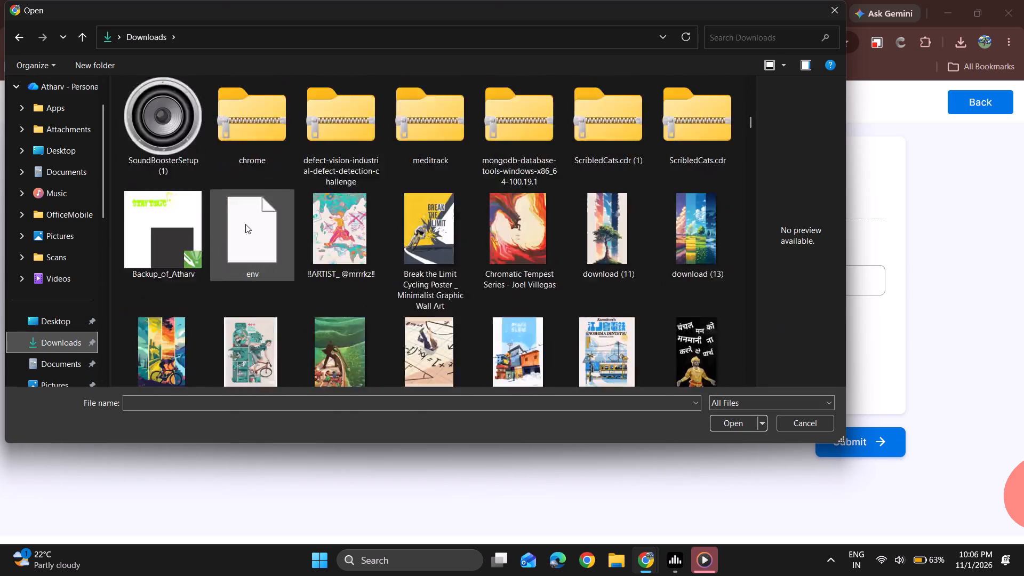
scroll(245, 224, right, 5)
scroll(245, 224, up, 20)
scroll(245, 224, up, 20)
scroll(245, 224, up, 20)
scroll(245, 224, right, 17)
scroll(245, 224, up, 20)
scroll(245, 224, up, 1)
scroll(245, 224, right, 4)
scroll(245, 224, up, 13)
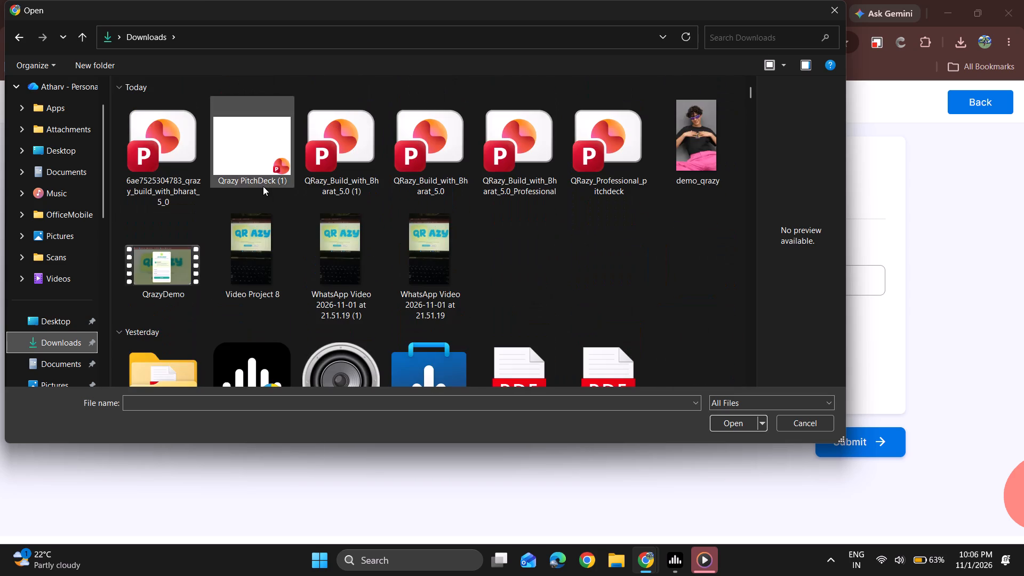
click(263, 223)
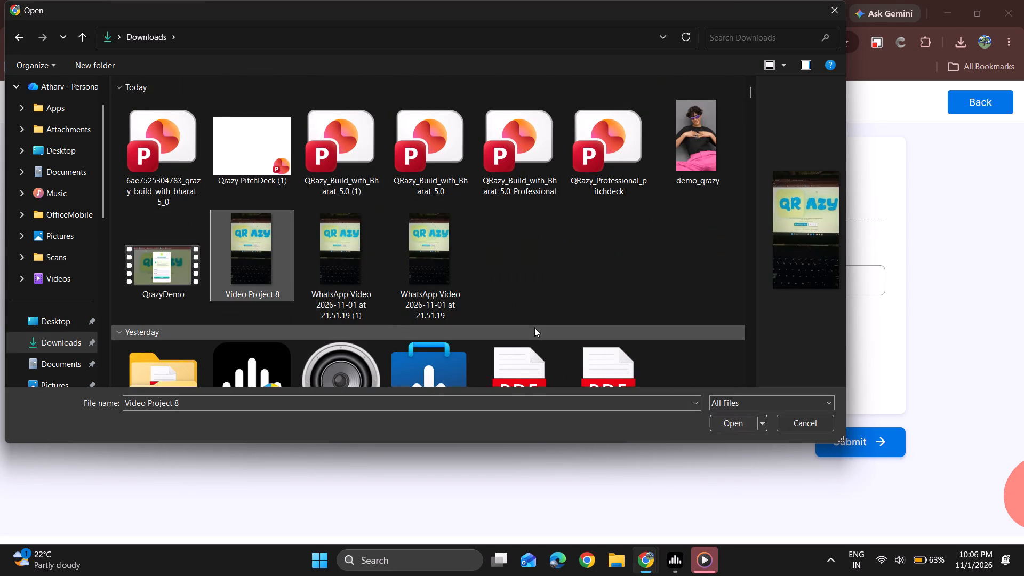
drag(513, 296, 322, 269)
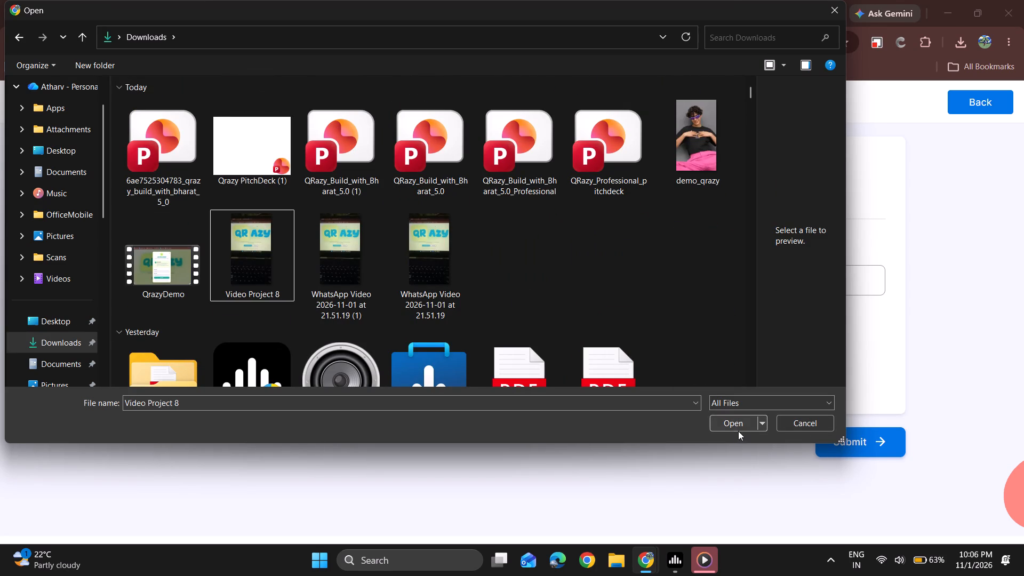
click(735, 428)
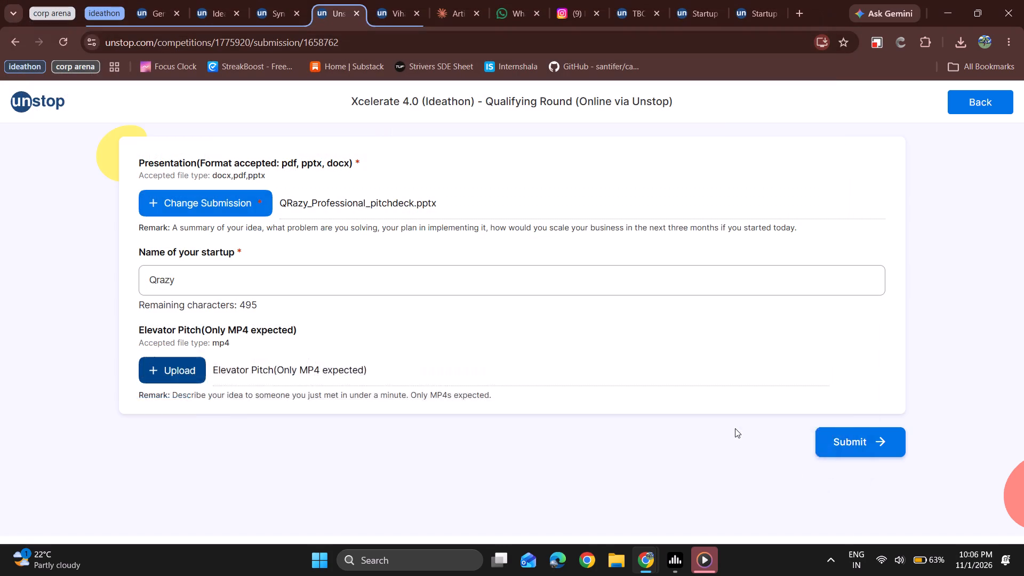
Select the Video Project 8 file from Downloads again for the Elevator Pitch upload.
click(235, 372)
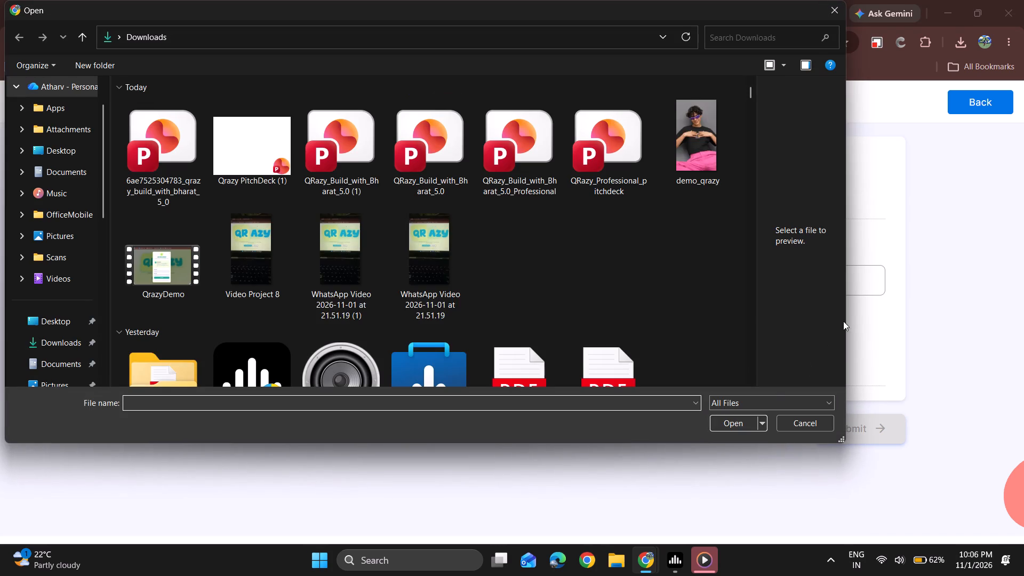
click(273, 248)
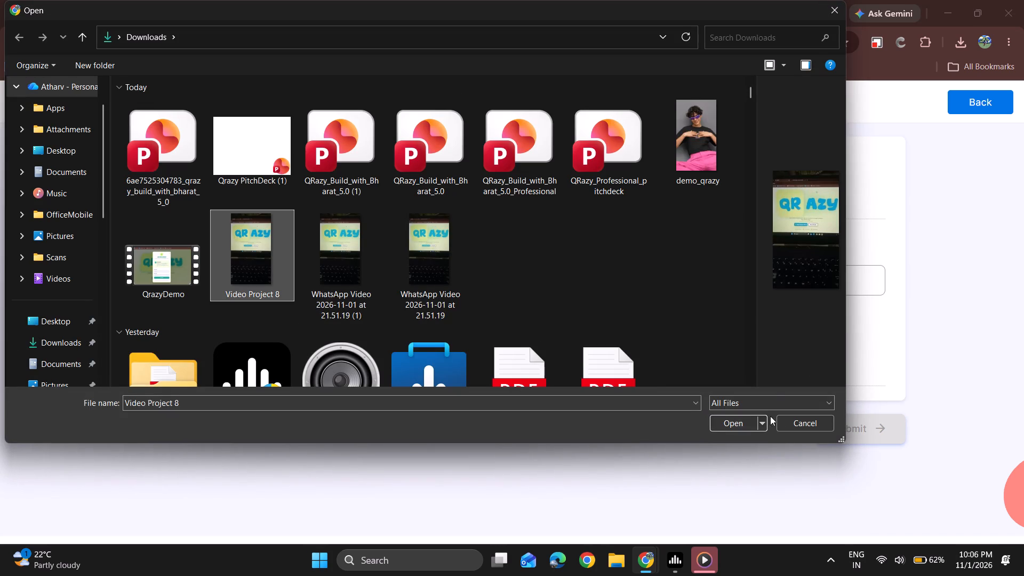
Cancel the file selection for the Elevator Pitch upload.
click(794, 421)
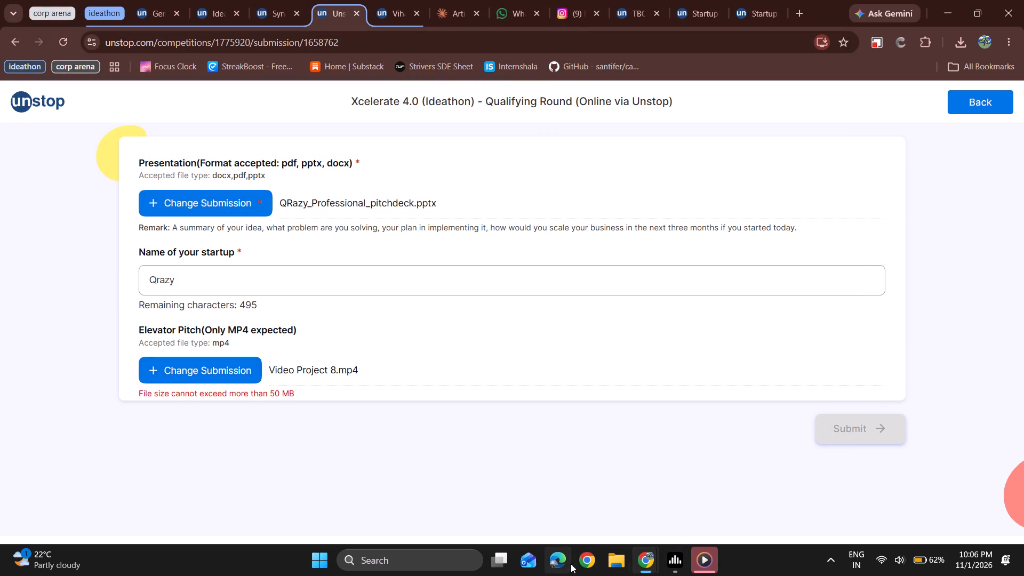
Switch to File Explorer and select the Video Project 8 file in the Downloads folder to check its size.
double_click(608, 558)
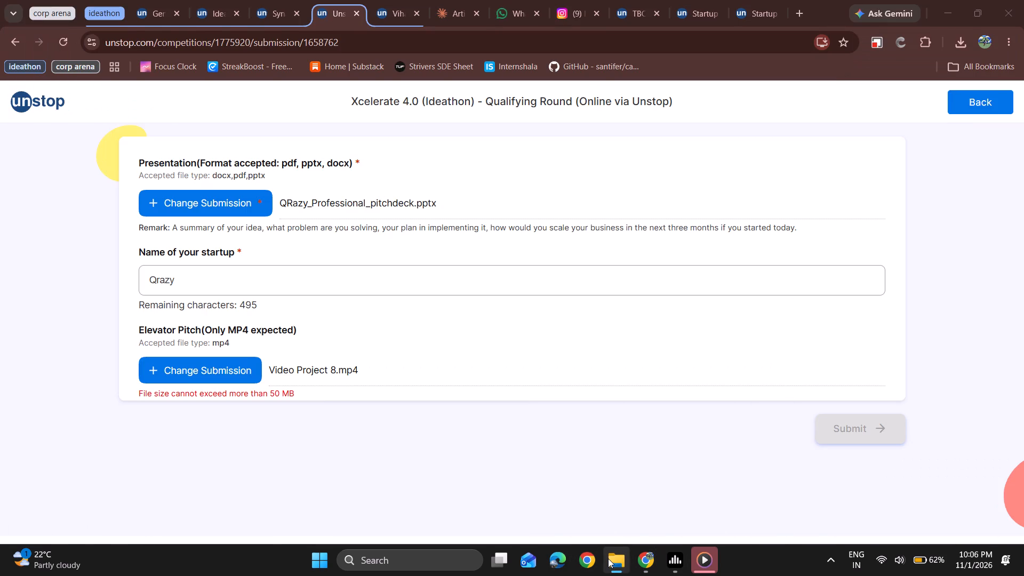
click(615, 556)
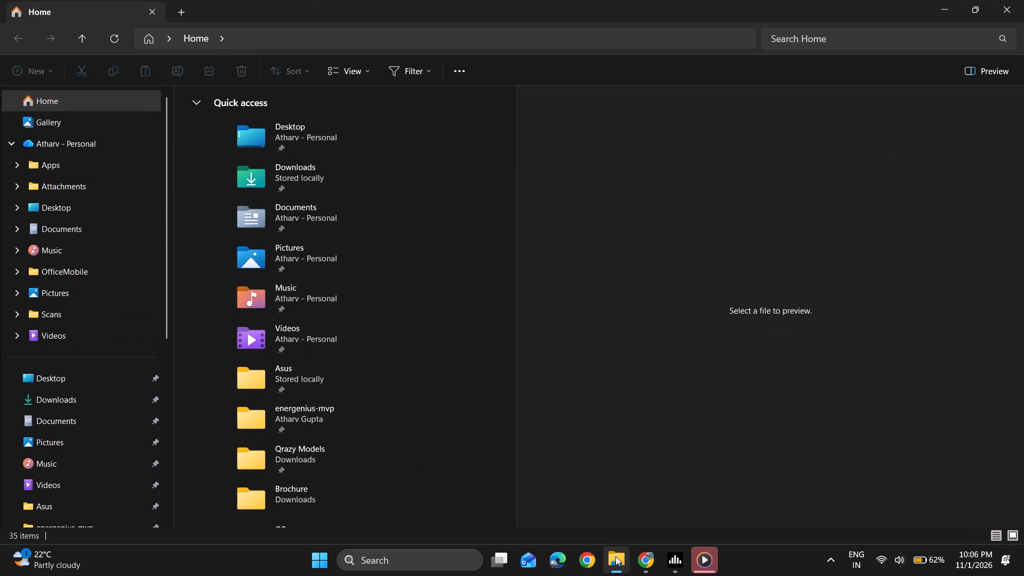
click(82, 404)
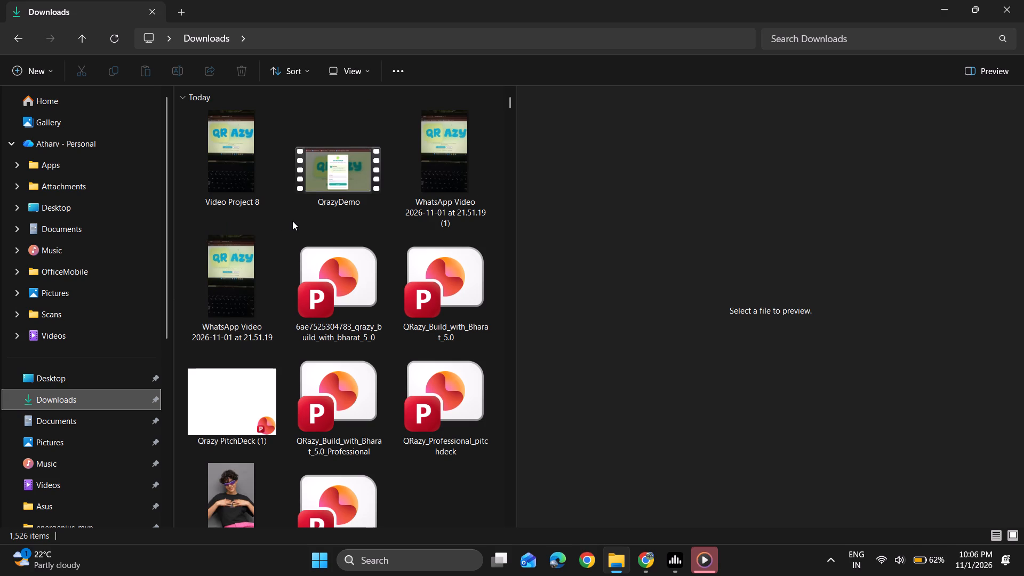
click(244, 164)
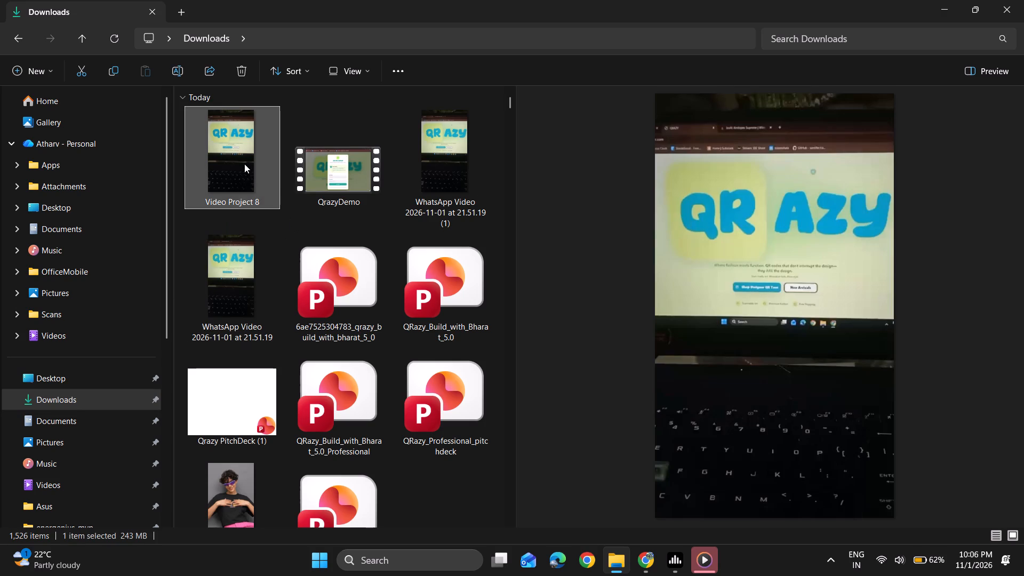
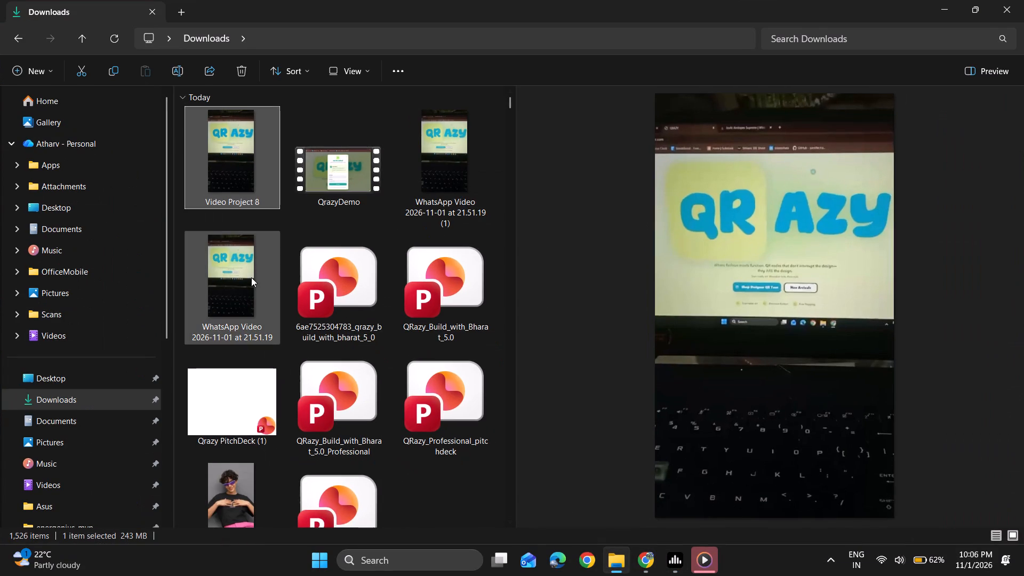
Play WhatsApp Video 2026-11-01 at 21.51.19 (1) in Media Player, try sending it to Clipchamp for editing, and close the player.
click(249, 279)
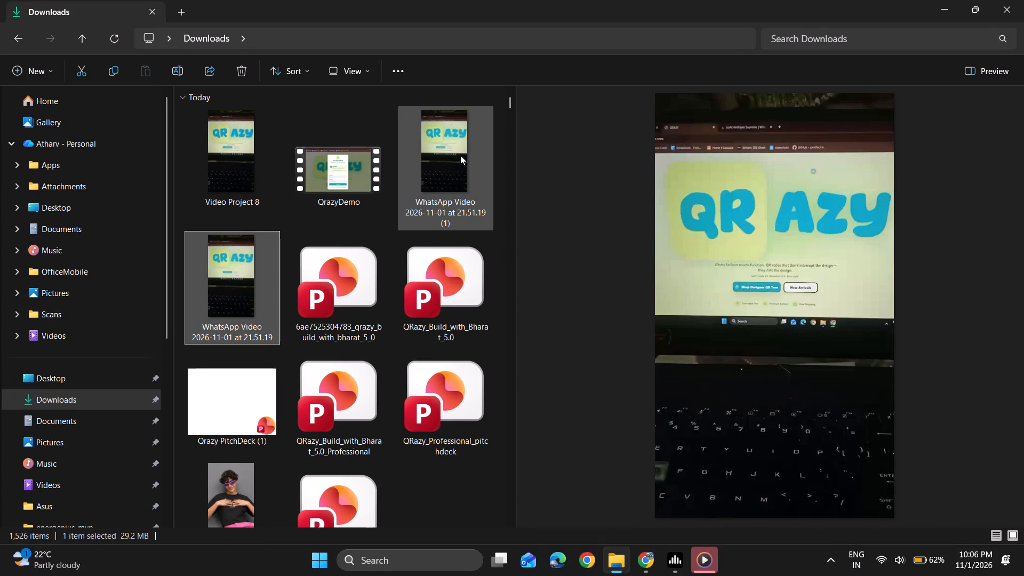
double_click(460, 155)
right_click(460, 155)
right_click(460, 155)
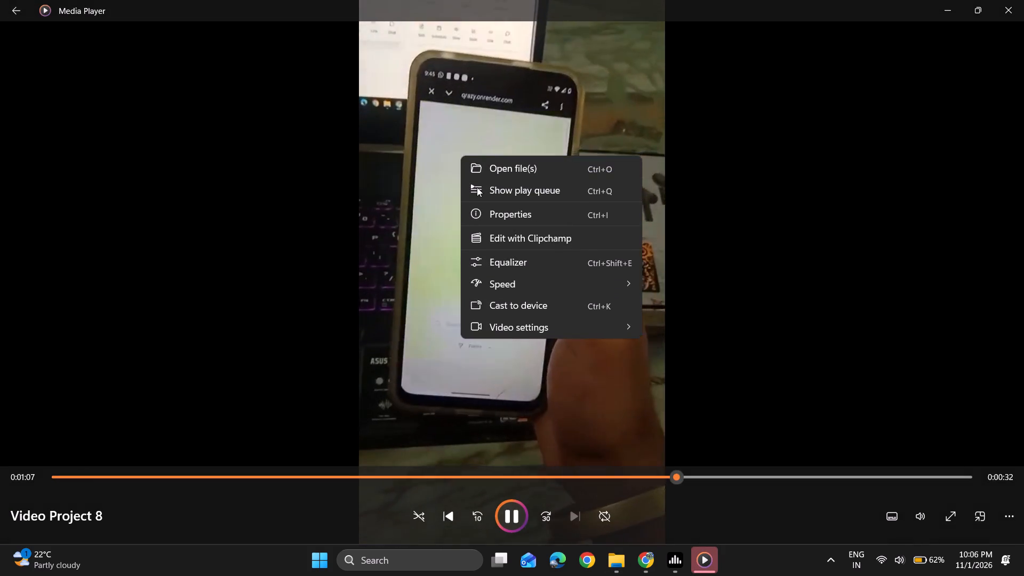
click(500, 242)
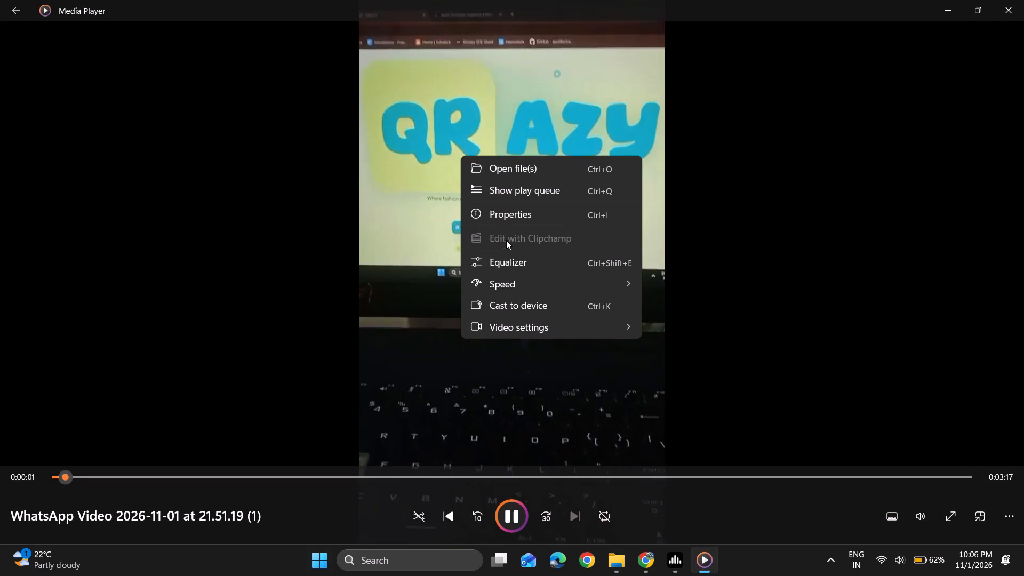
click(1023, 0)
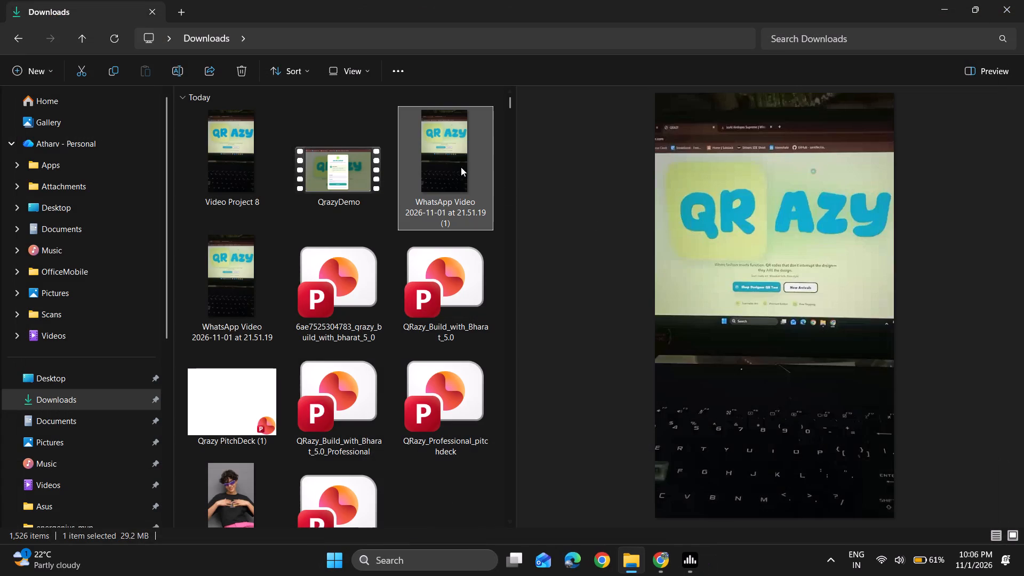
Open WhatsApp Video 2026-11-01 at 21.51.19 (1) from the Downloads folder for editing in Clipchamp.
right_click(409, 138)
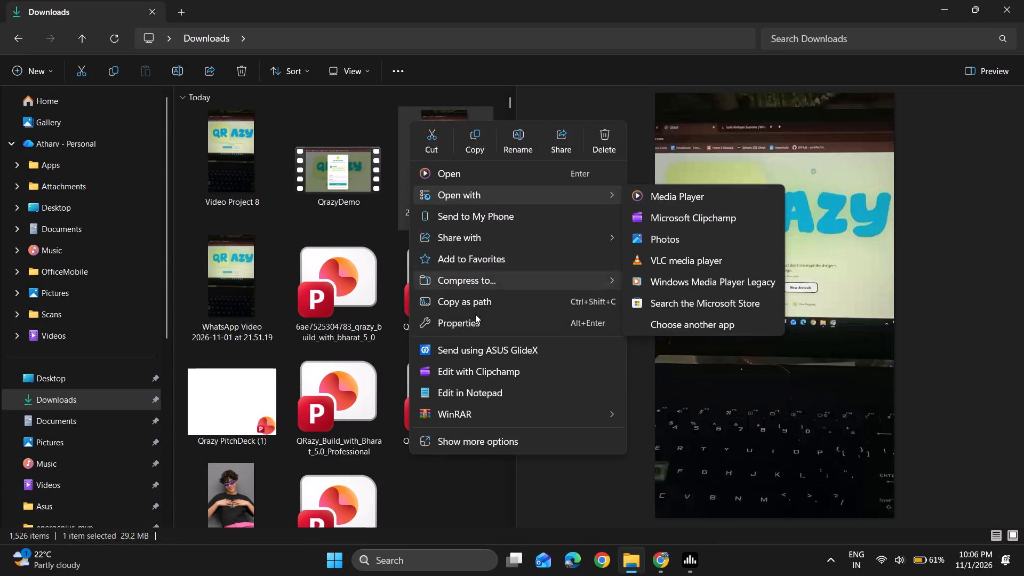
click(476, 381)
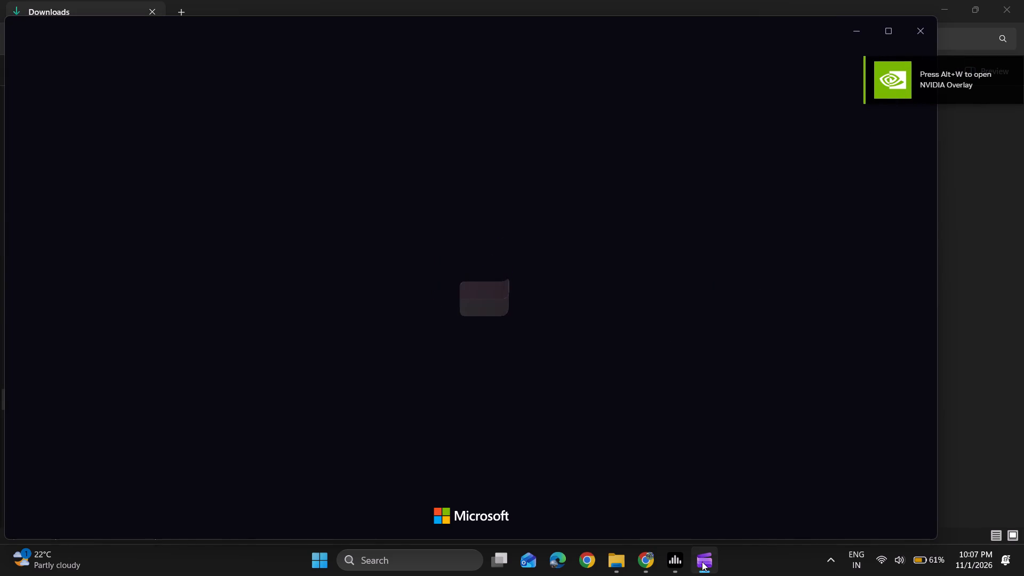
Bring up the FxSound equalizer and close it.
click(678, 567)
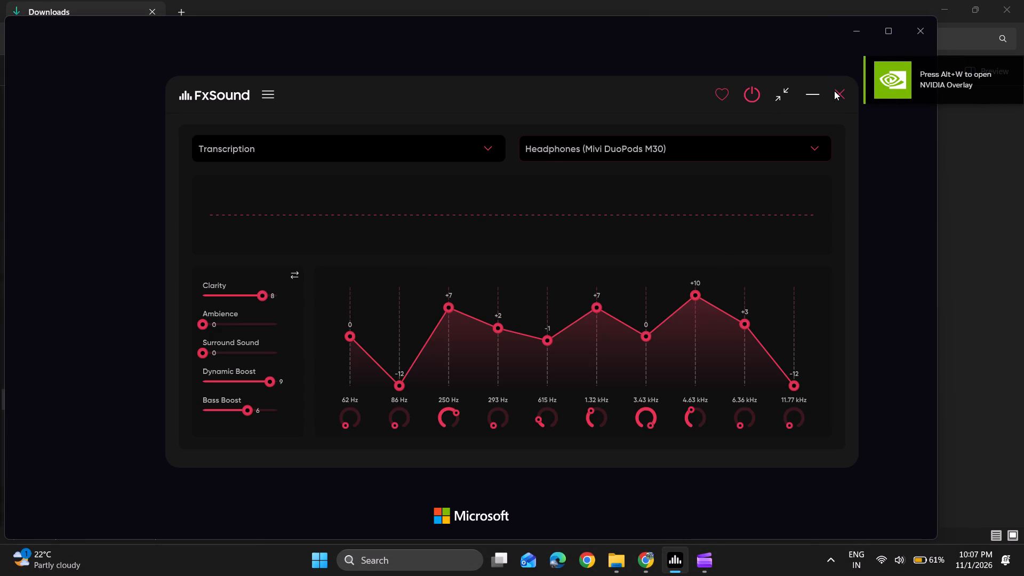
click(834, 91)
click(840, 93)
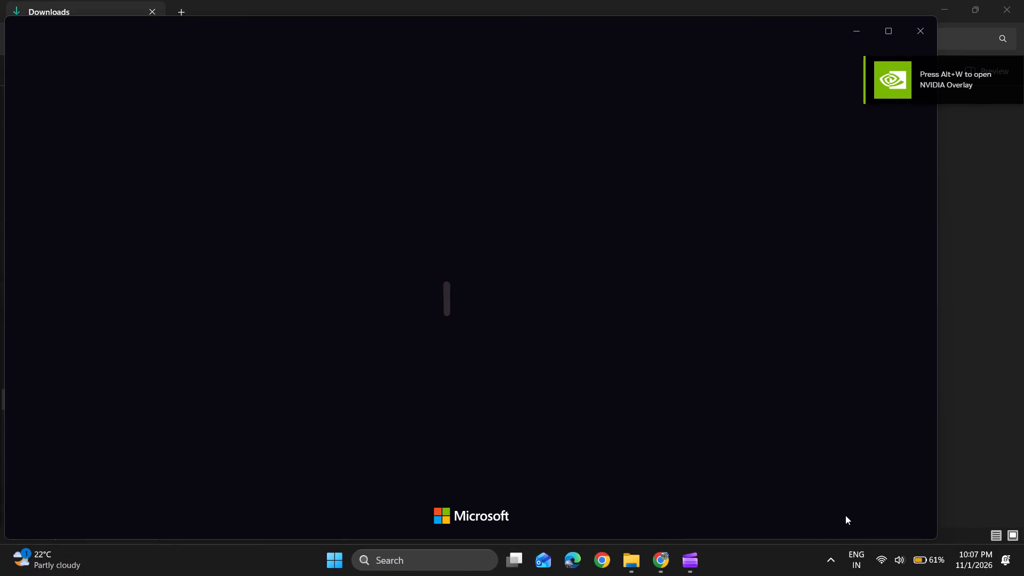
Switch to the Chrome window showing the QRAZY store, glance over its product list, and close that window.
click(668, 565)
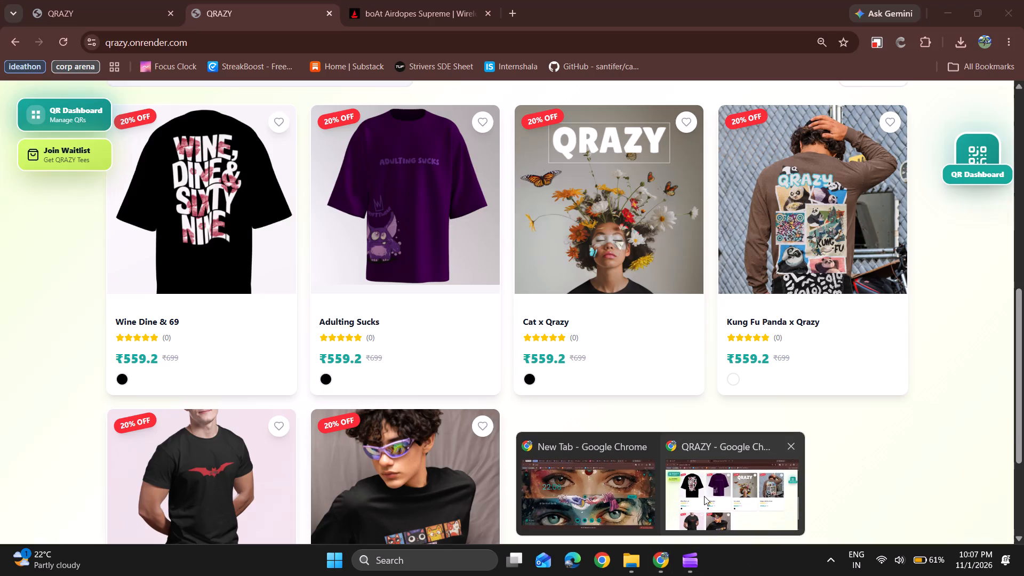
click(704, 496)
scroll(668, 315, down, 5)
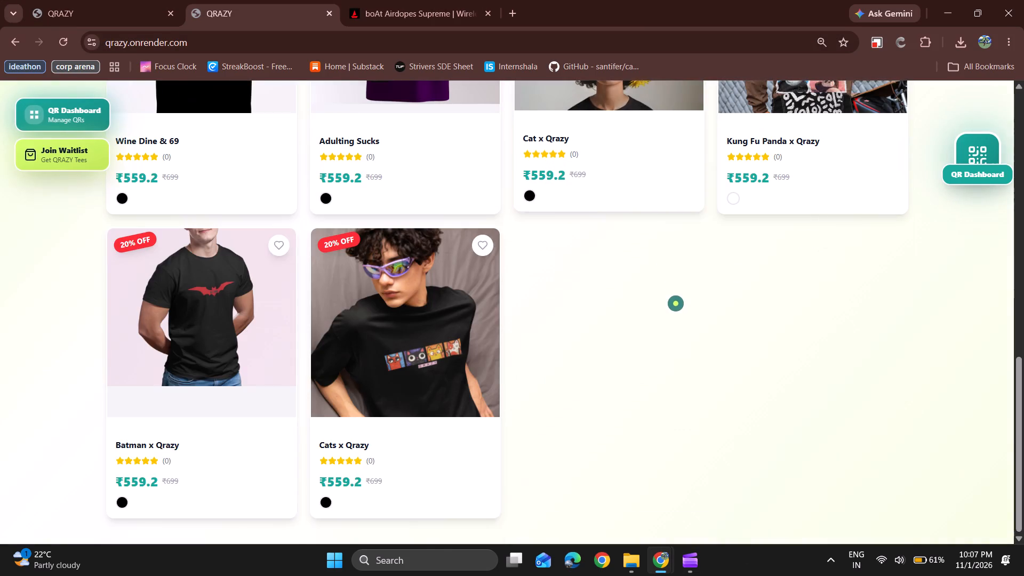
scroll(810, 237, up, 6)
click(1023, 0)
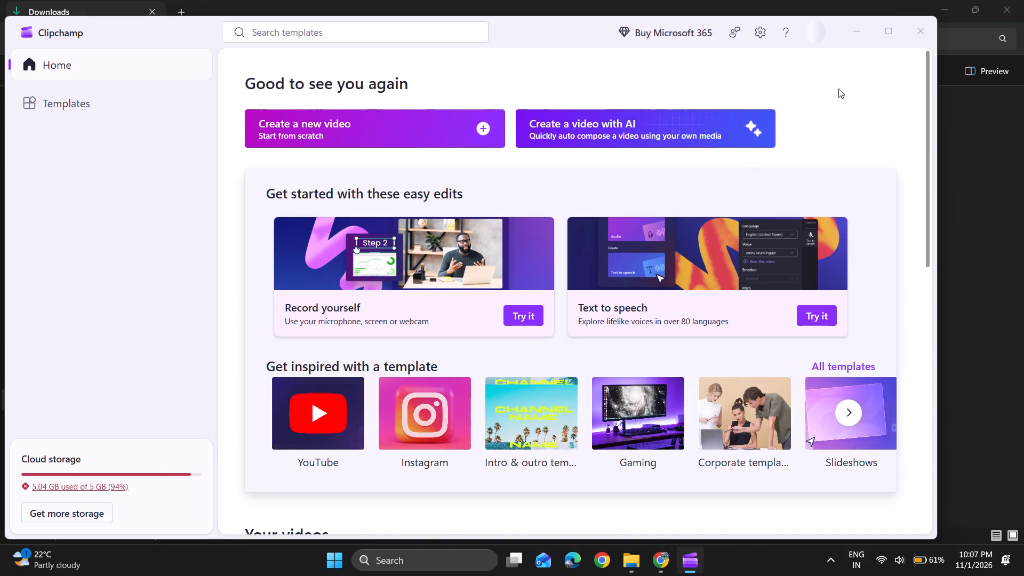
Set the playback speed of the QR Azy clip in Video Project 9 to 2x.
scroll(833, 191, up, 2)
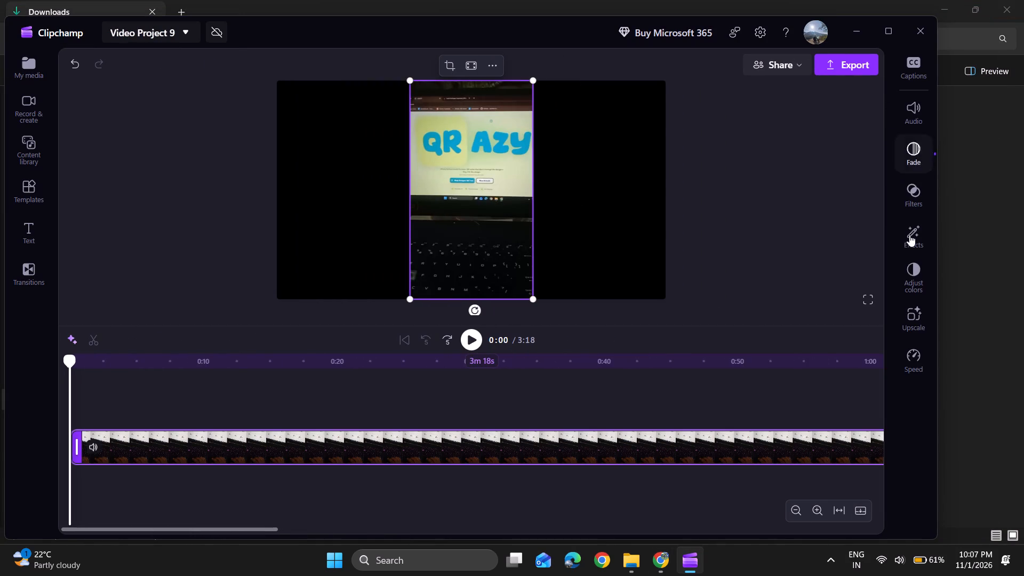
click(923, 364)
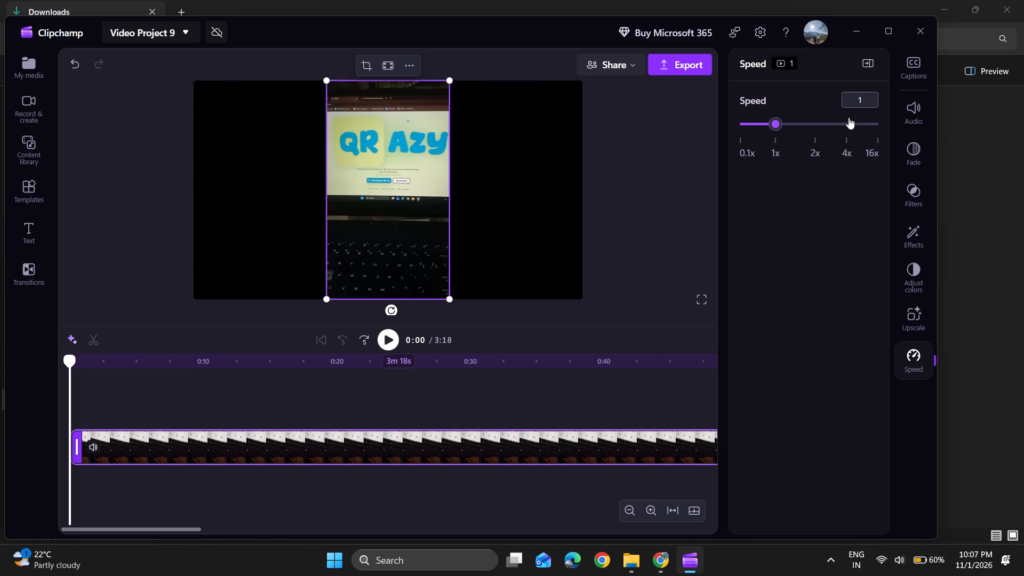
click(819, 126)
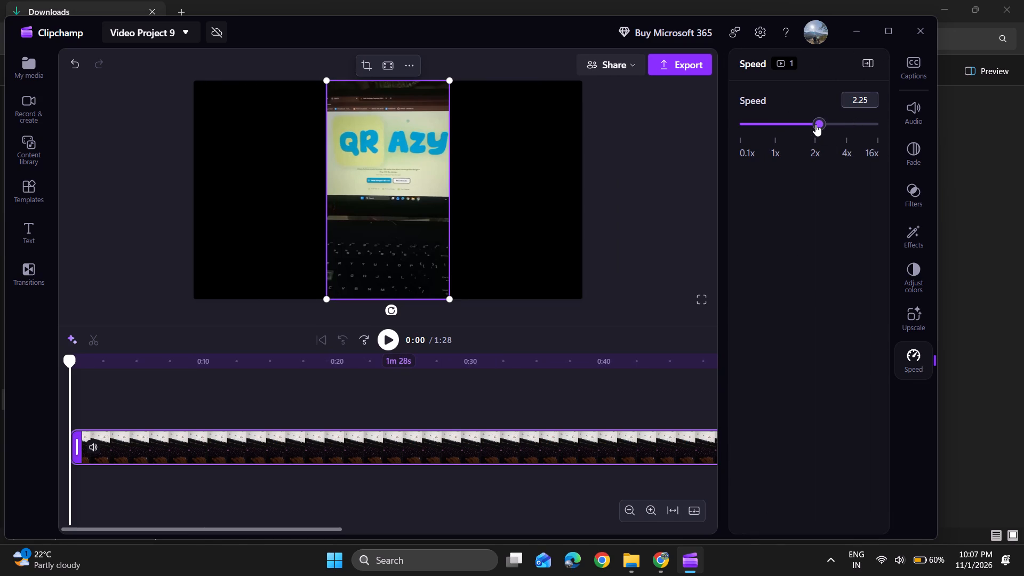
click(815, 124)
click(812, 125)
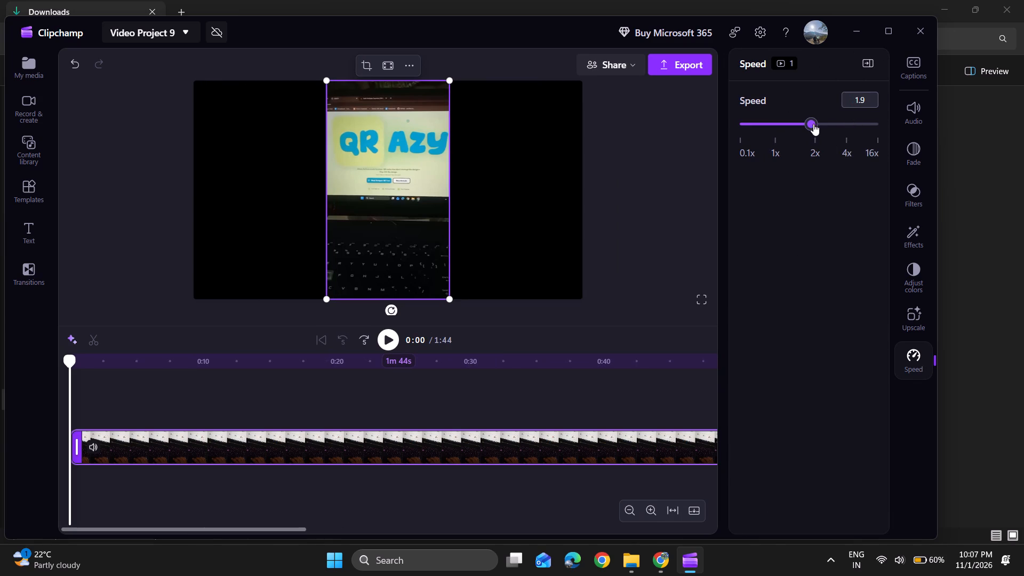
click(814, 153)
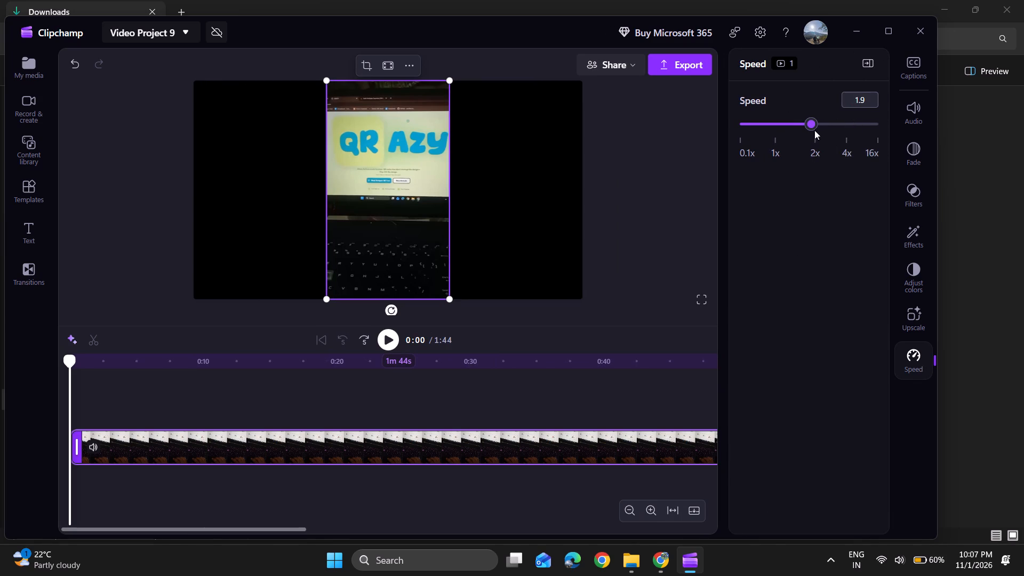
click(814, 129)
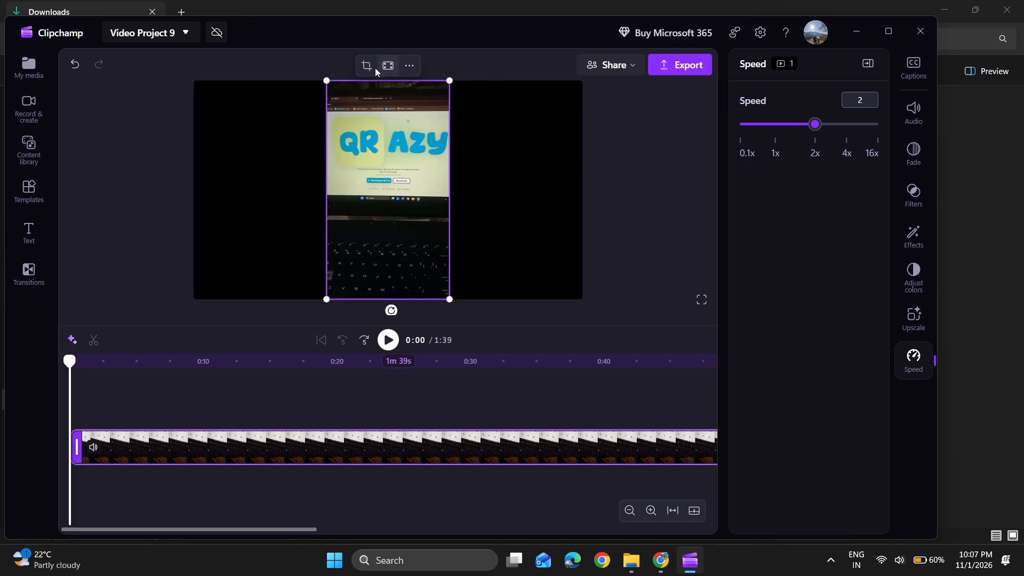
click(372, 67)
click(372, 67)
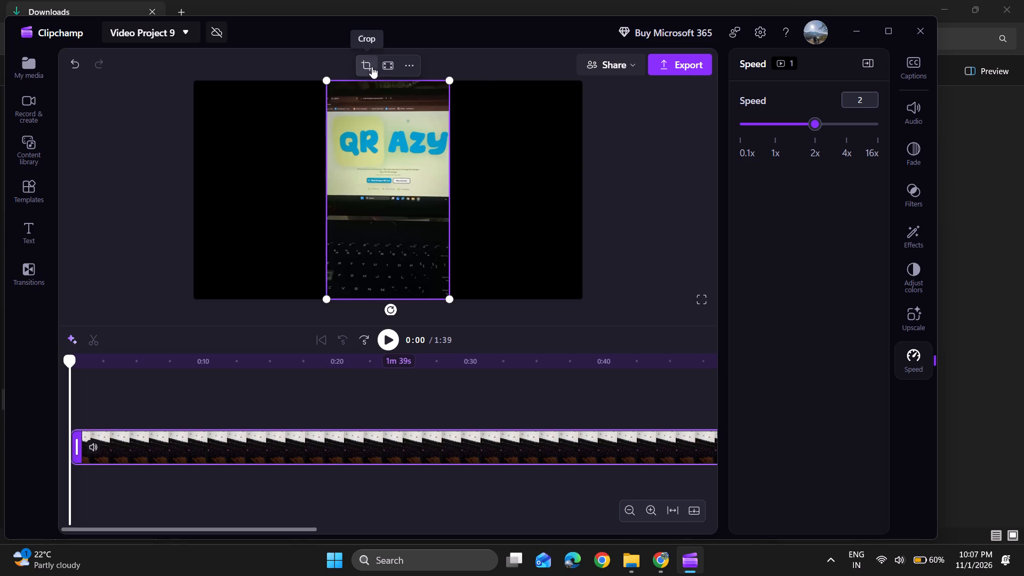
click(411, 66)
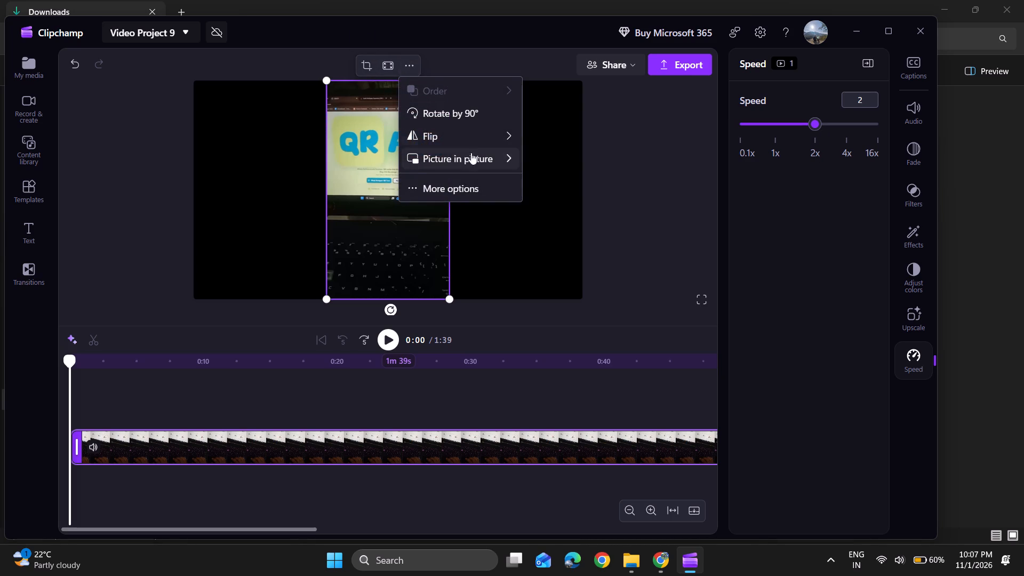
Maximize the editor window and change the video's size to a portrait frame that fits the clip without black side bars.
click(892, 31)
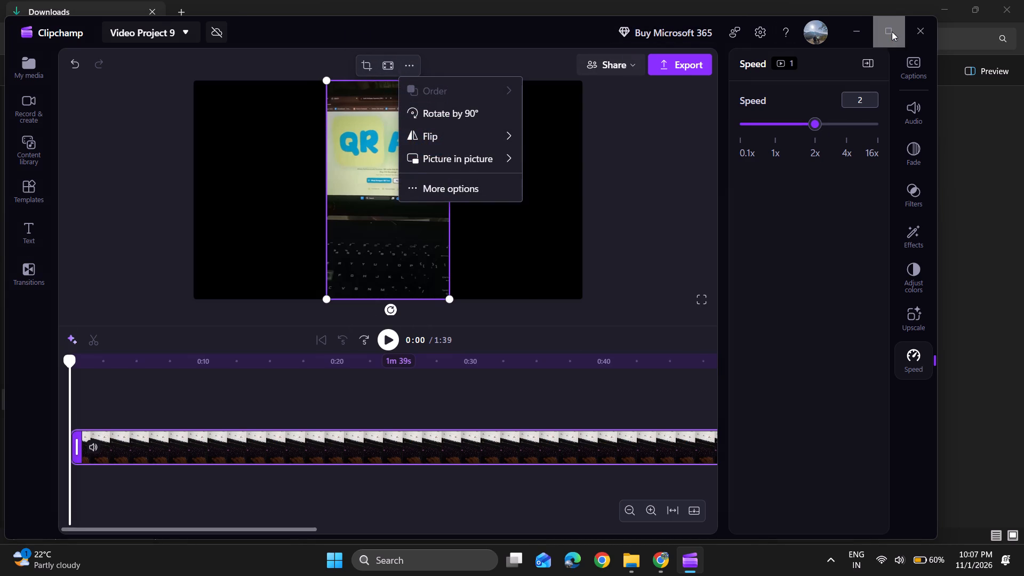
click(410, 43)
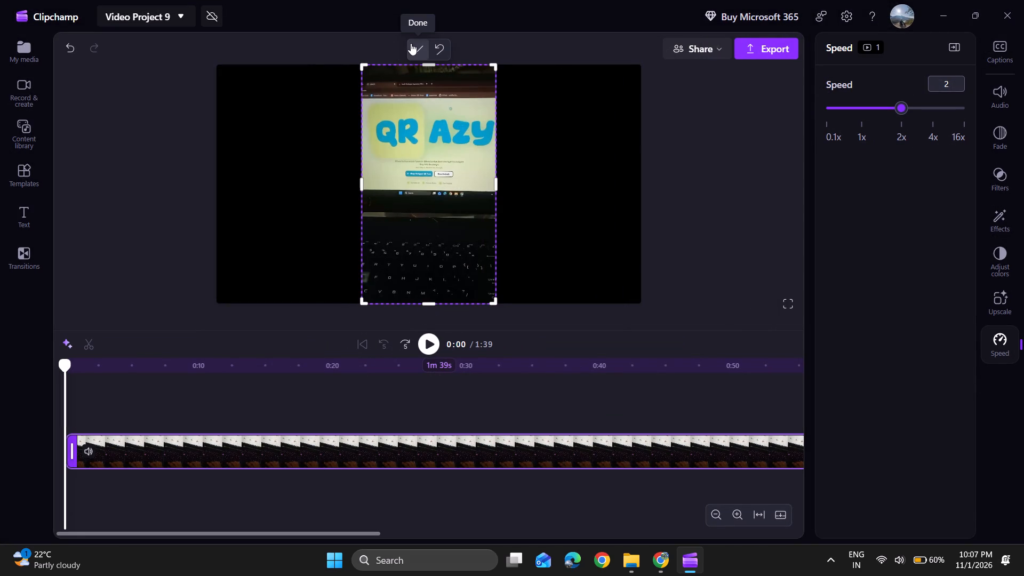
click(415, 45)
click(655, 173)
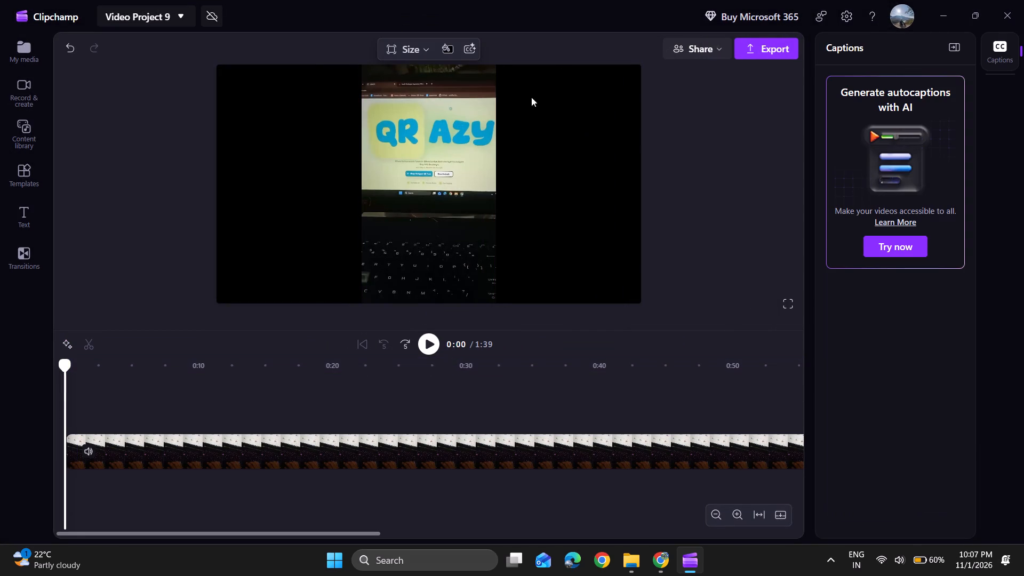
click(417, 50)
click(425, 125)
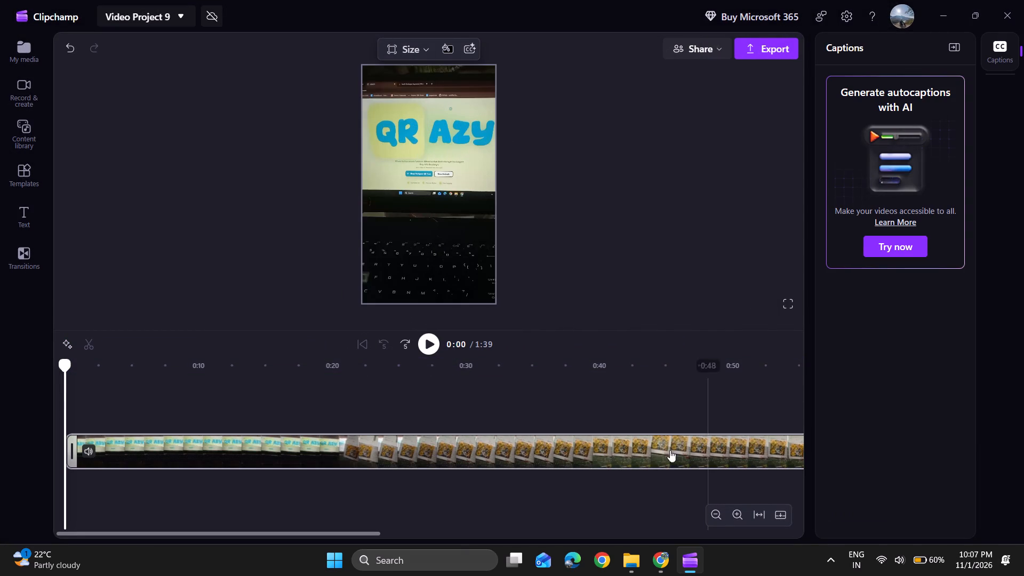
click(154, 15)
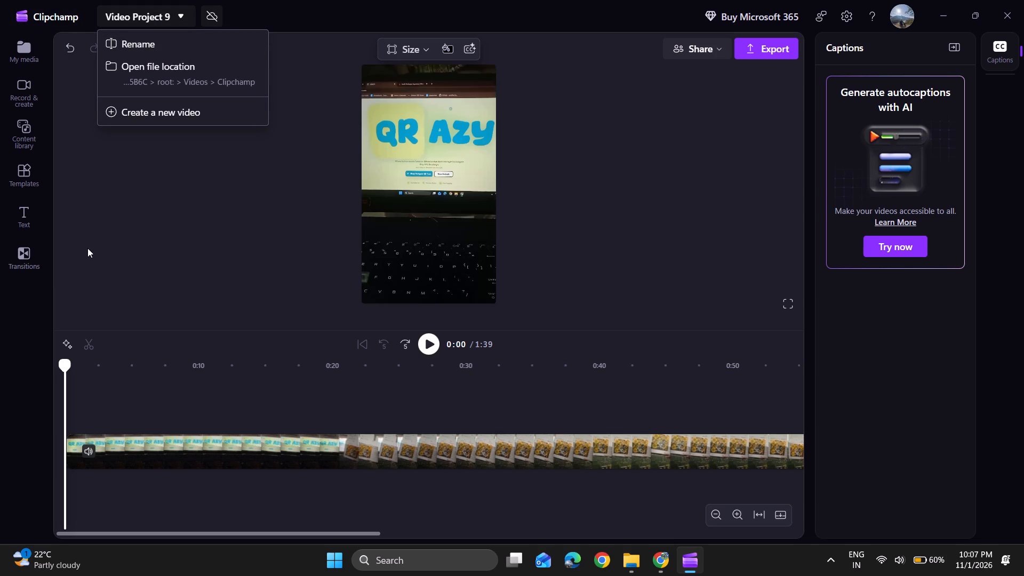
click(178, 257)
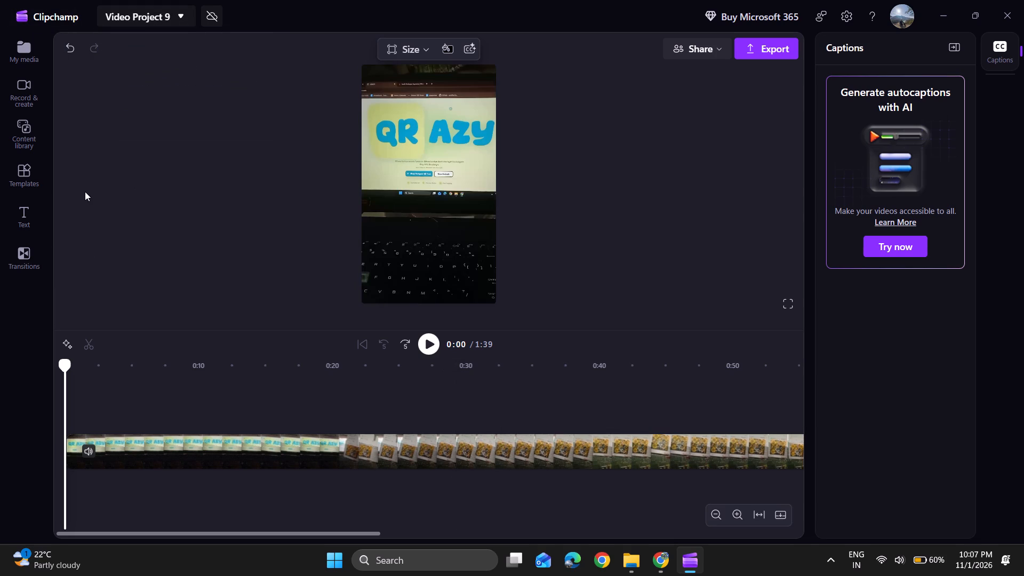
Export the video at 480p quality with the file name Video Project 9.
click(760, 51)
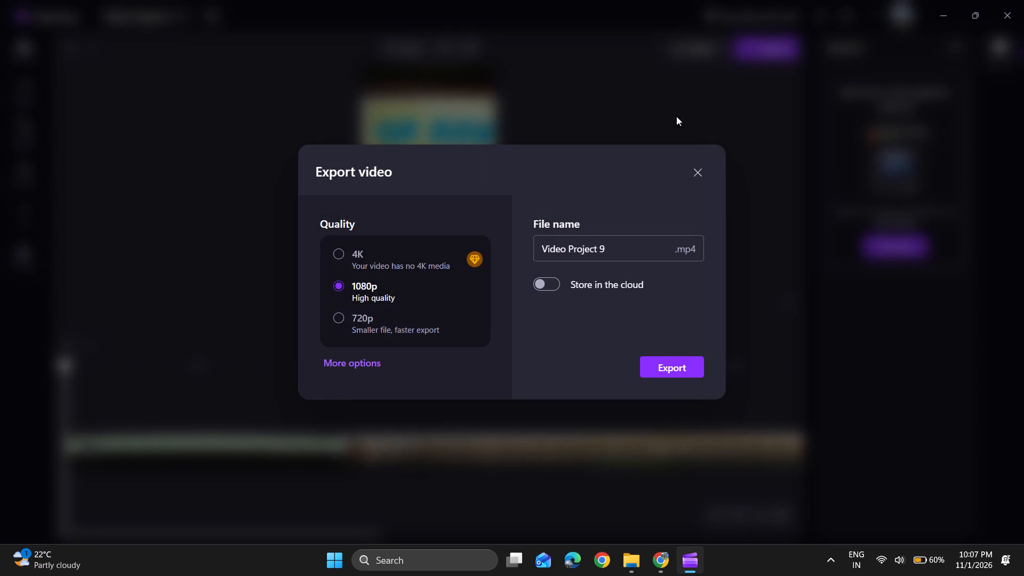
click(359, 322)
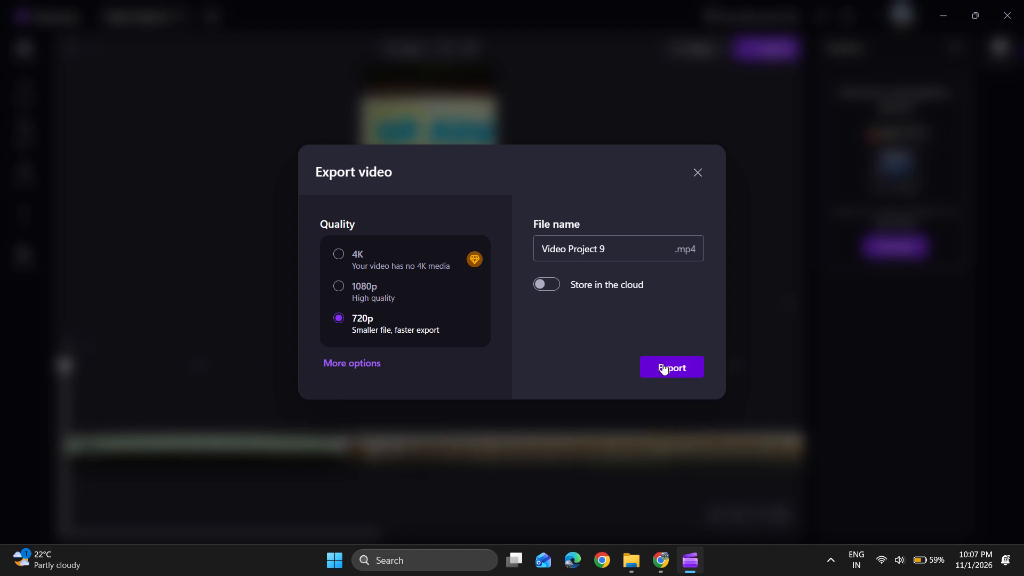
click(351, 360)
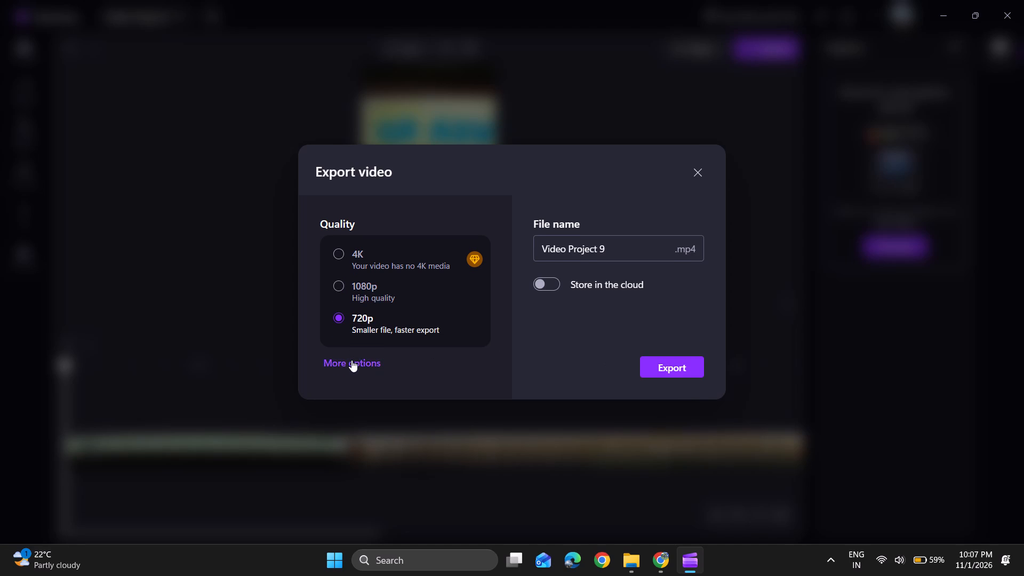
click(380, 342)
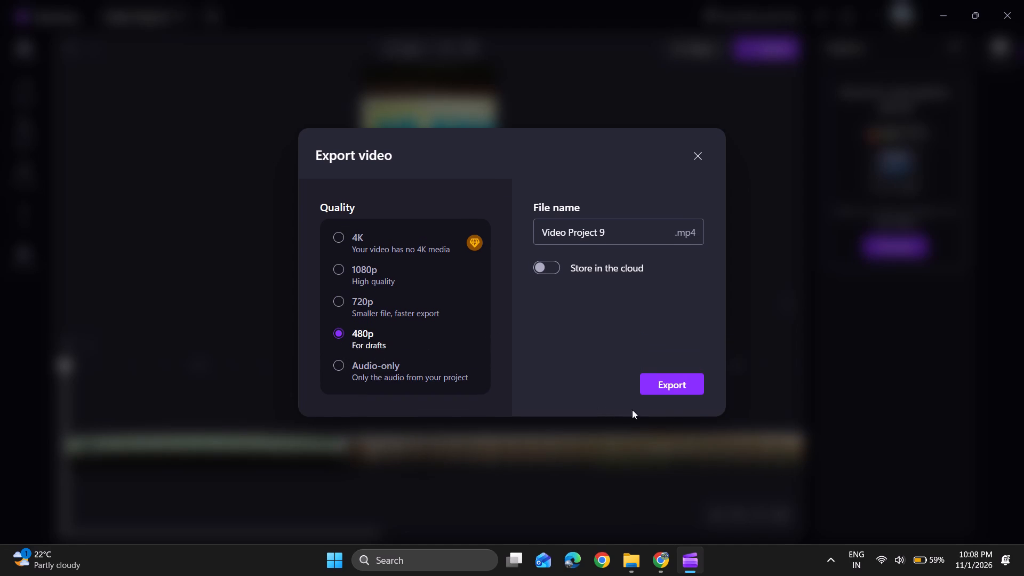
click(682, 386)
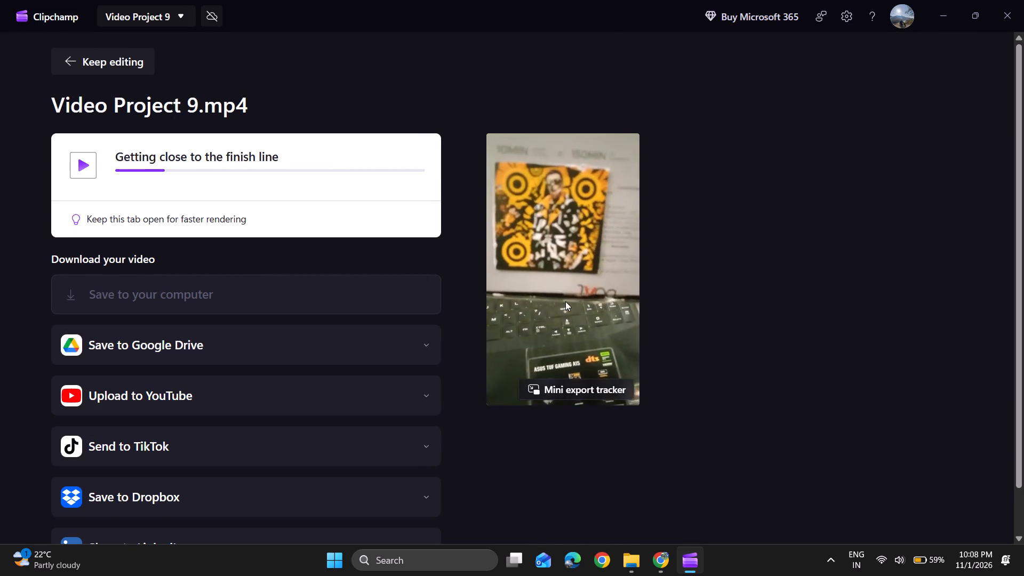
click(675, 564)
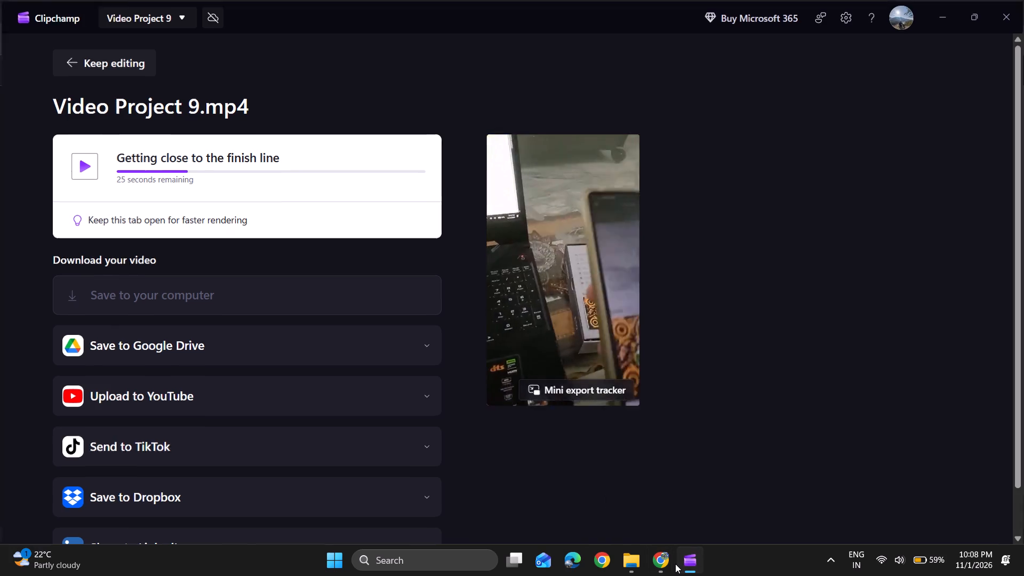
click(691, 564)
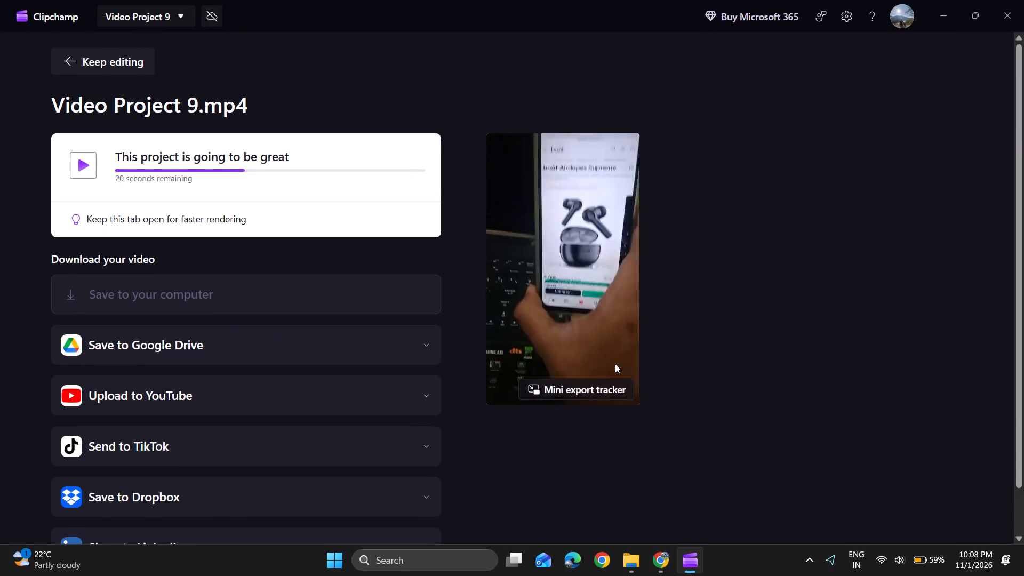
Switch to the Downloads folder in File Explorer and delete both WhatsApp Video 2026-11-01 at 21.51.19 files, including the copy marked (1).
click(636, 568)
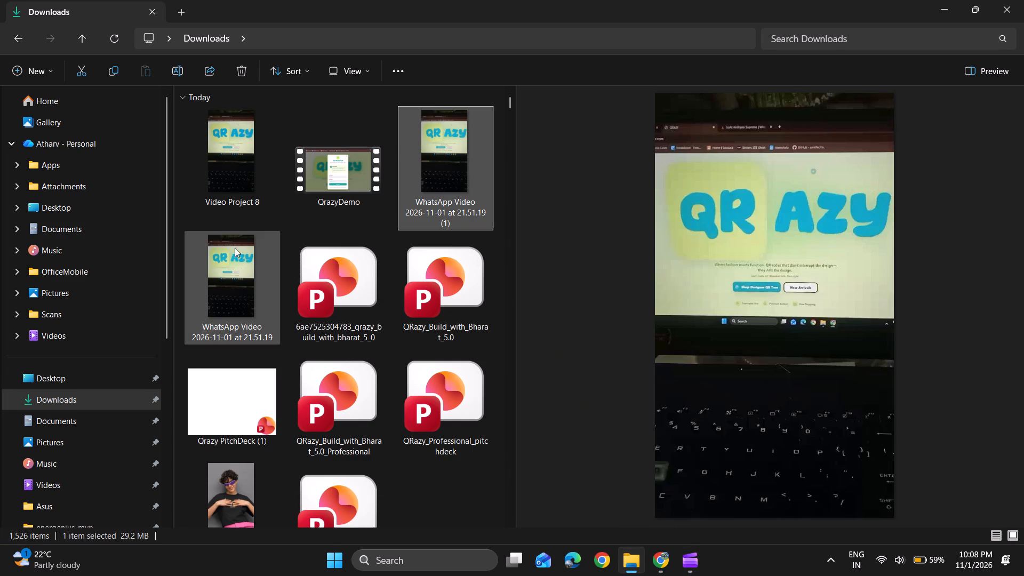
click(233, 268)
key(Delete)
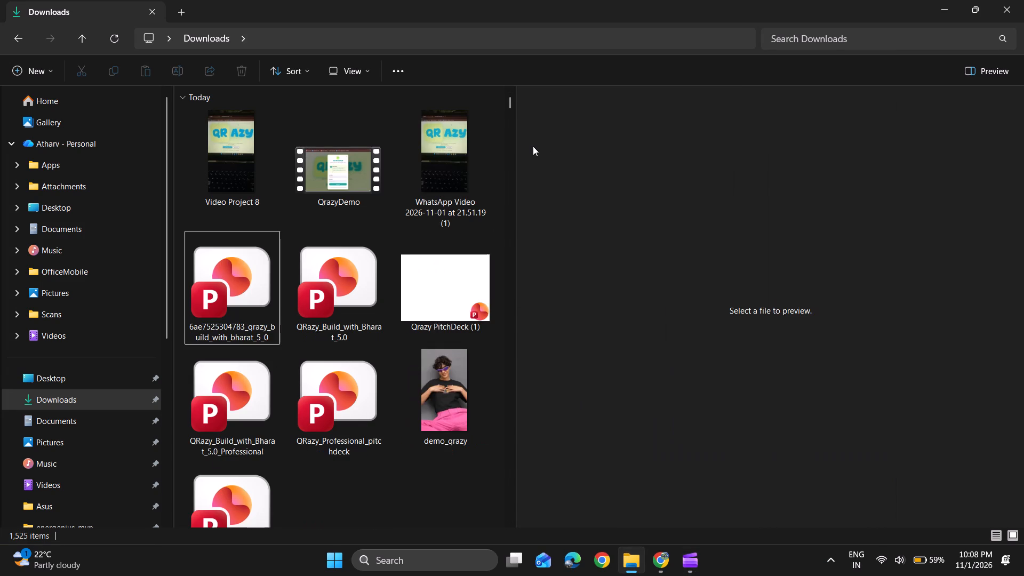
click(421, 132)
key(Delete)
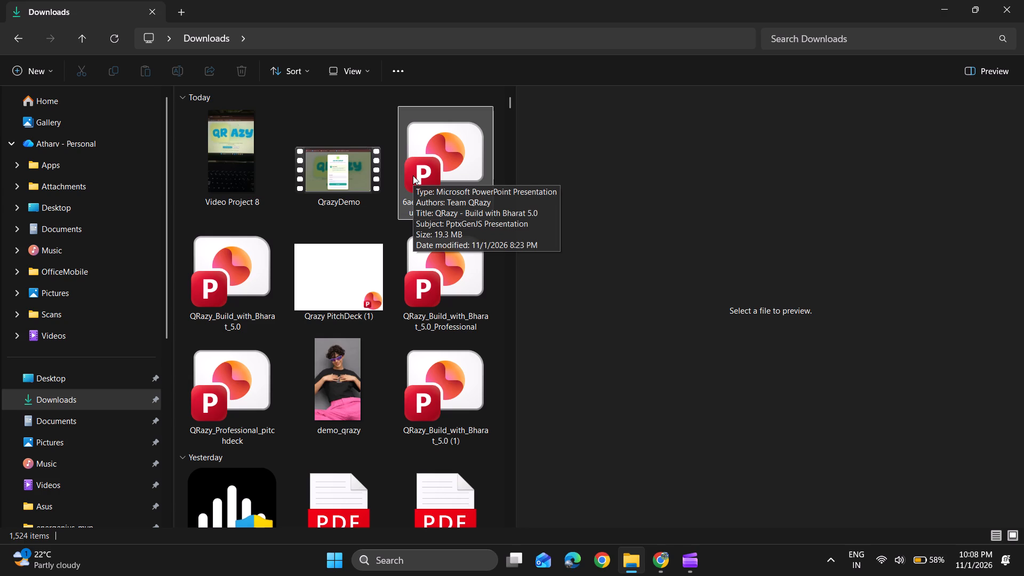
Check the QRazy_Build_with_Bharat_5.0 (1) and QRazy_Professional_pitchdeck presentations among today's downloads.
click(423, 433)
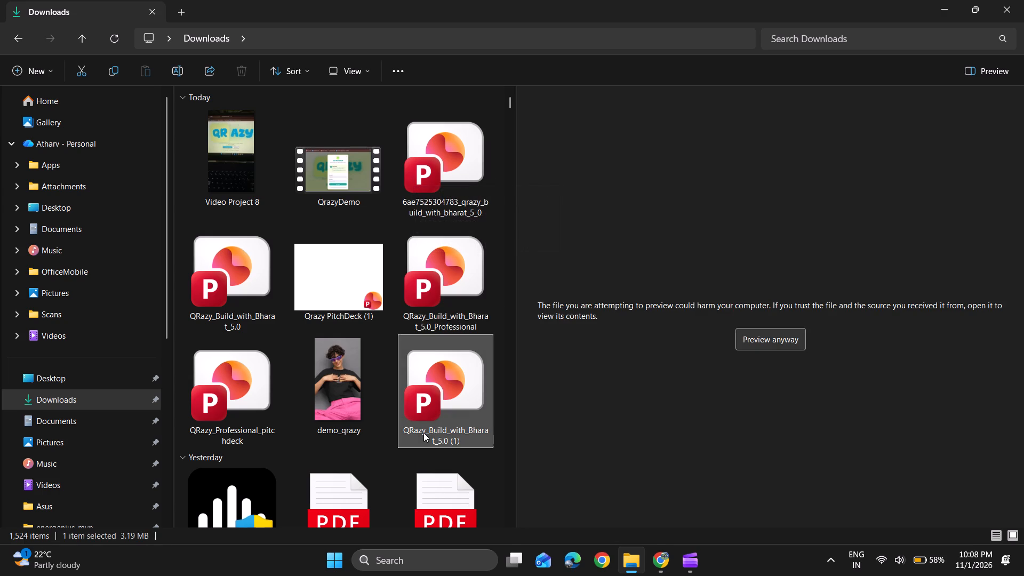
click(233, 392)
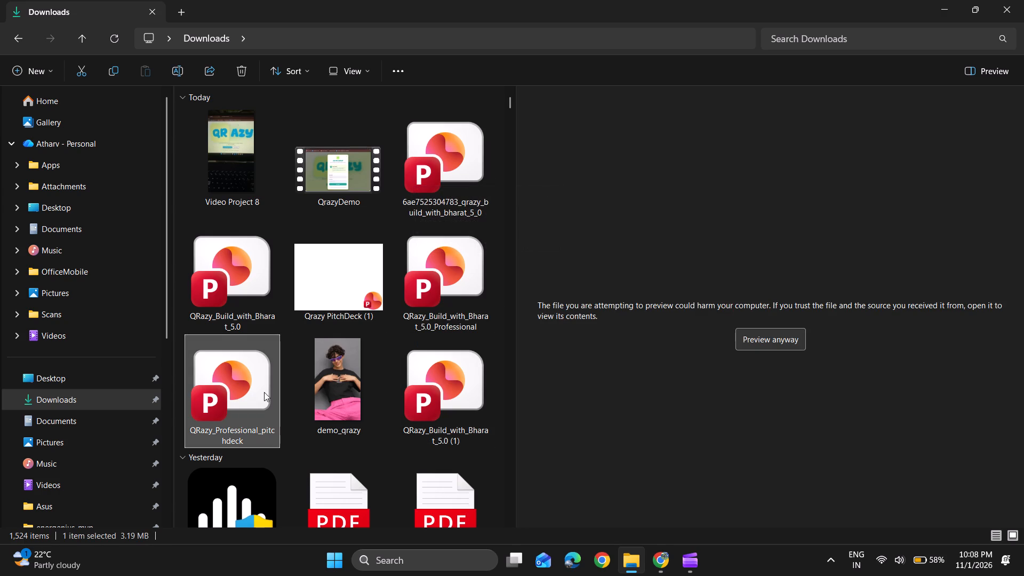
Look through today's files in Downloads, previewing the demo_qrazy image and the QRazy_Professional_pitchdeck file.
scroll(465, 521, down, 1)
scroll(411, 488, left, 1)
scroll(371, 478, down, 1)
scroll(371, 478, up, 1)
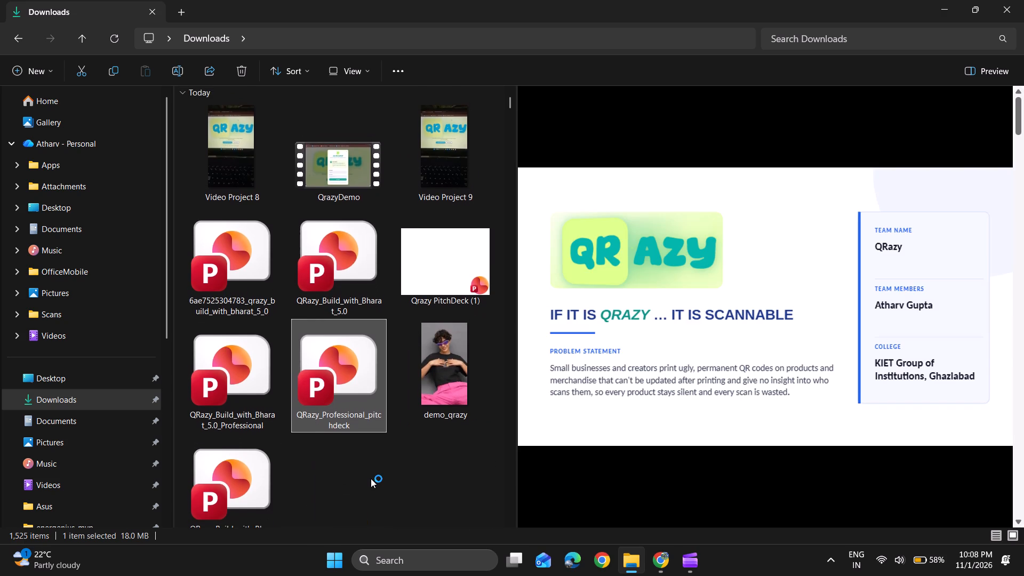
scroll(371, 478, down, 2)
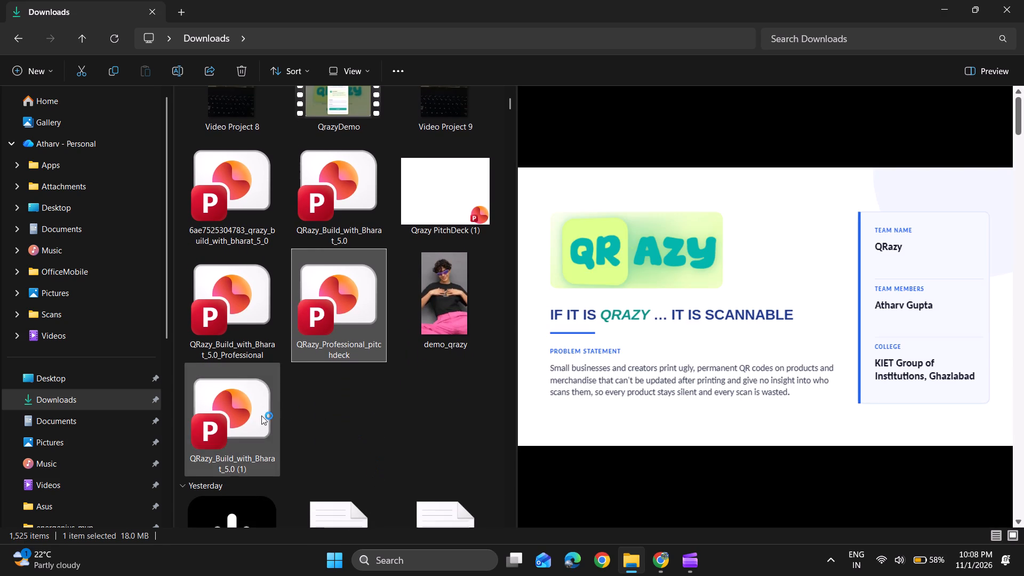
scroll(489, 375, up, 1)
click(464, 325)
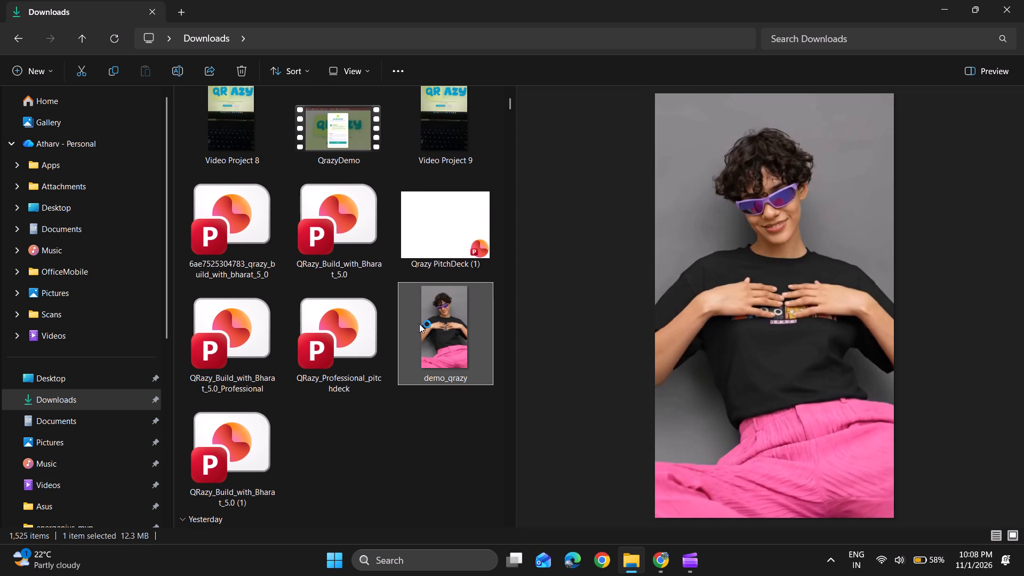
click(369, 315)
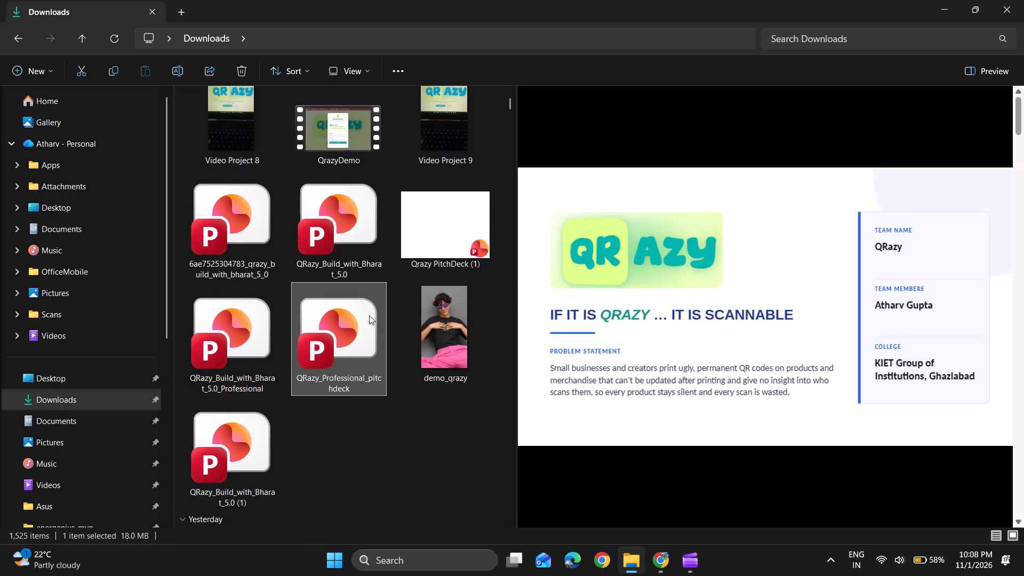
Preview the QRazy_Build_with_Bharat_5.0 (1) and QRazy_Build_with_Bharat_5.0_Professional decks in Downloads.
click(209, 451)
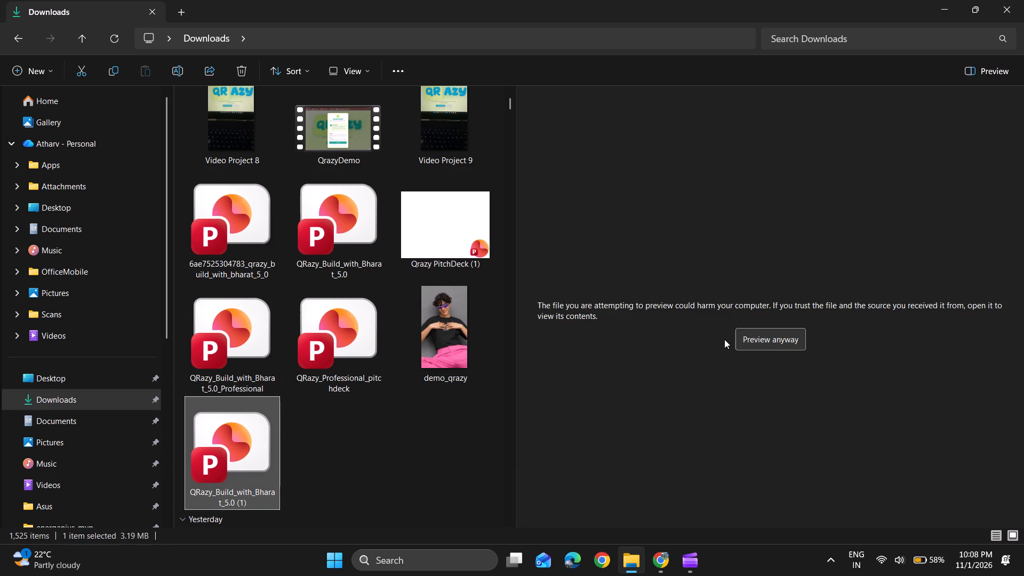
click(739, 338)
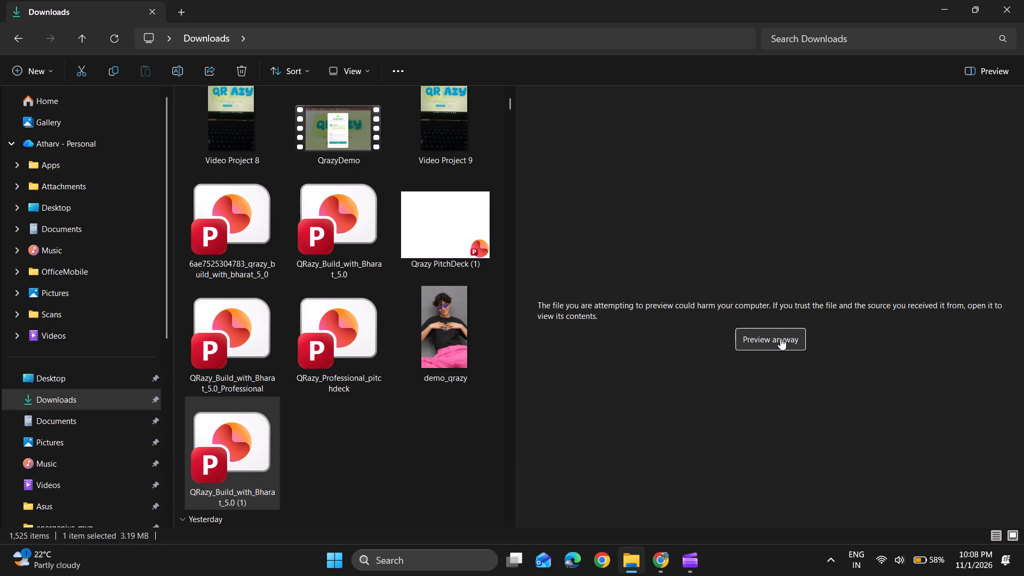
click(780, 338)
triple_click(780, 338)
triple_click(780, 338)
click(273, 344)
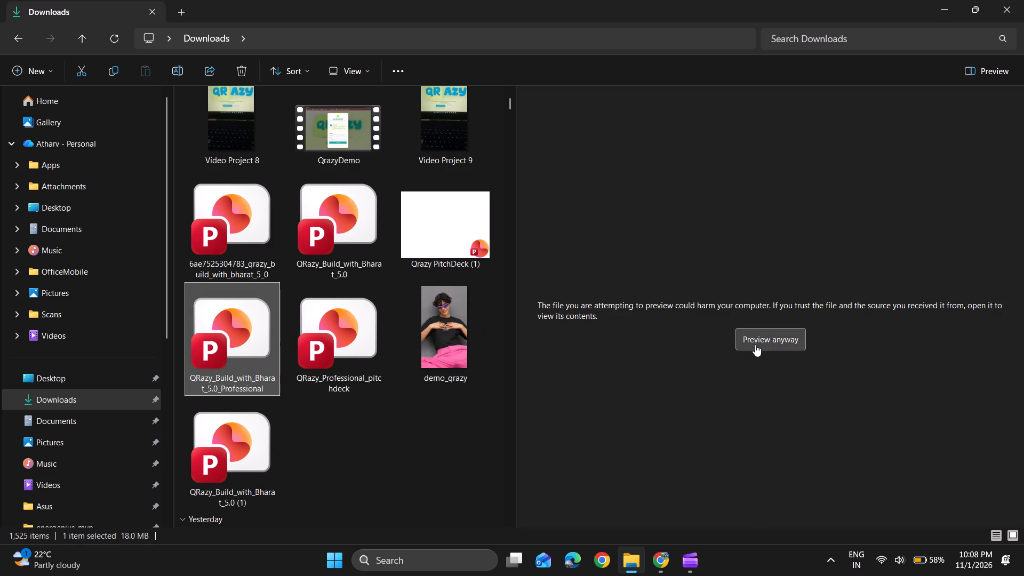
click(757, 344)
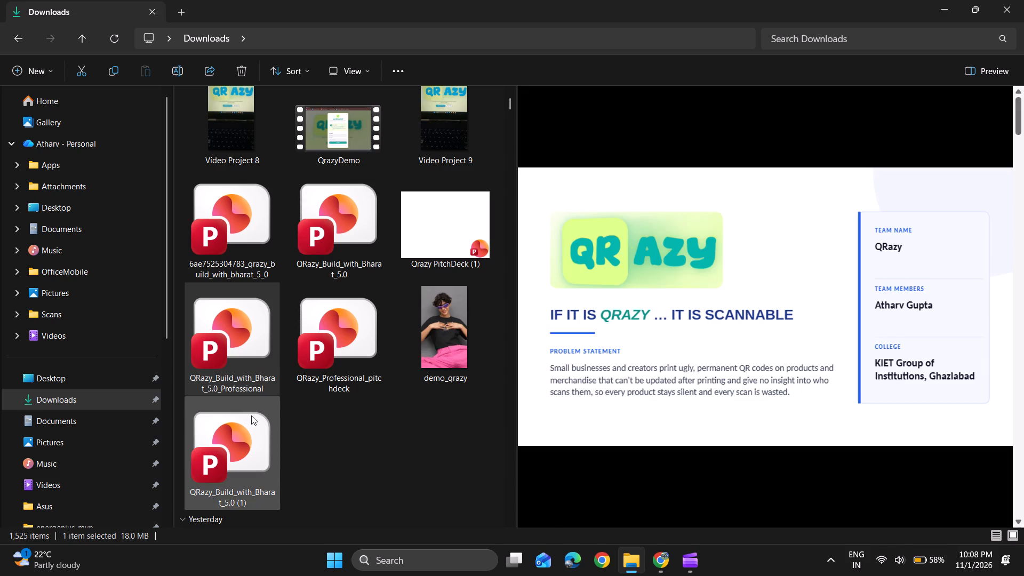
Preview the QRazy_Build_with_Bharat_5.0 (1) deck again and reselect the QRazy_Build_with_Bharat_5.0_Professional deck in Downloads.
click(251, 415)
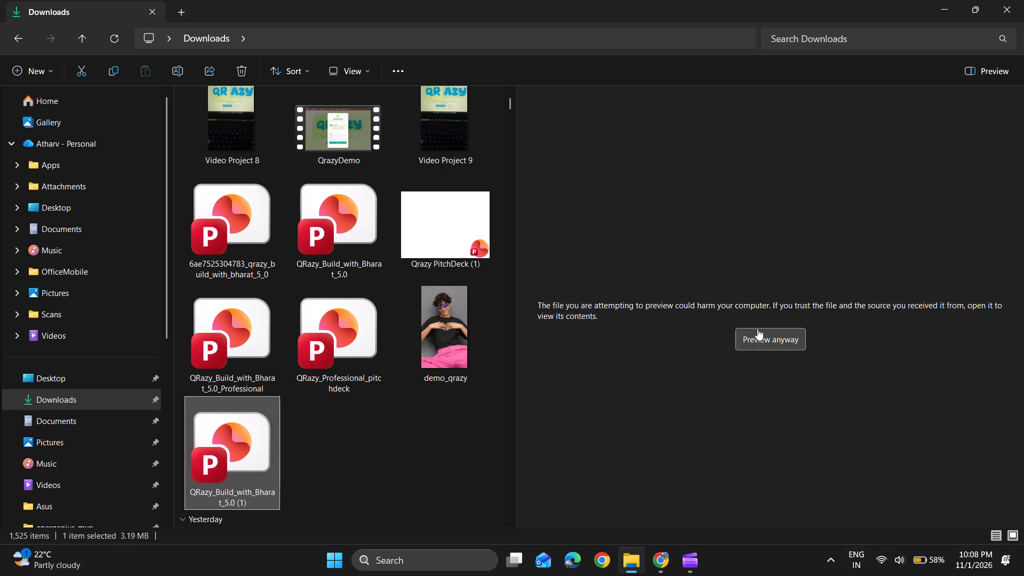
click(757, 329)
click(238, 331)
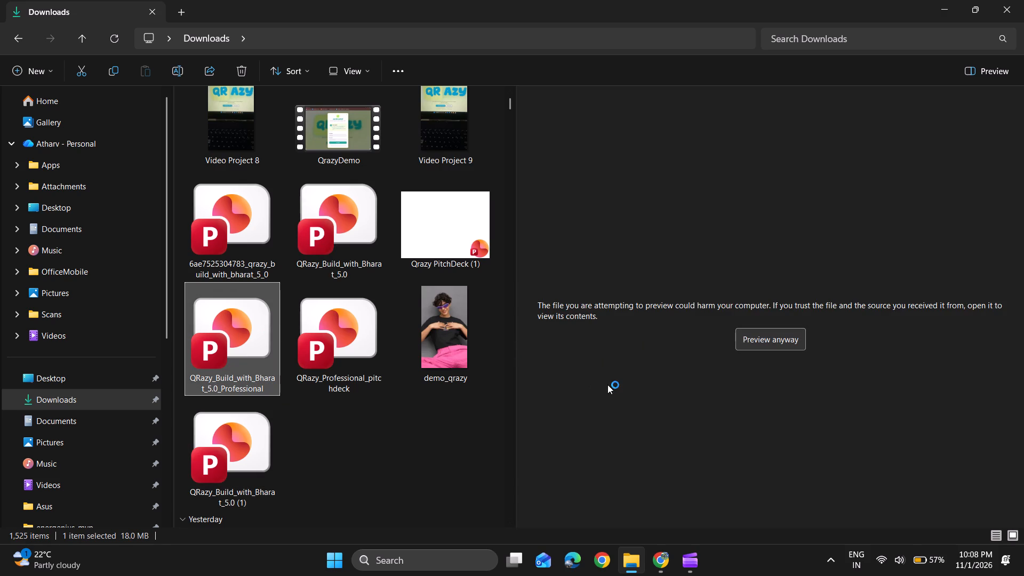
Switch to Clipchamp, dismiss the download list for Video Project 9.mp4 and close the editor.
click(681, 557)
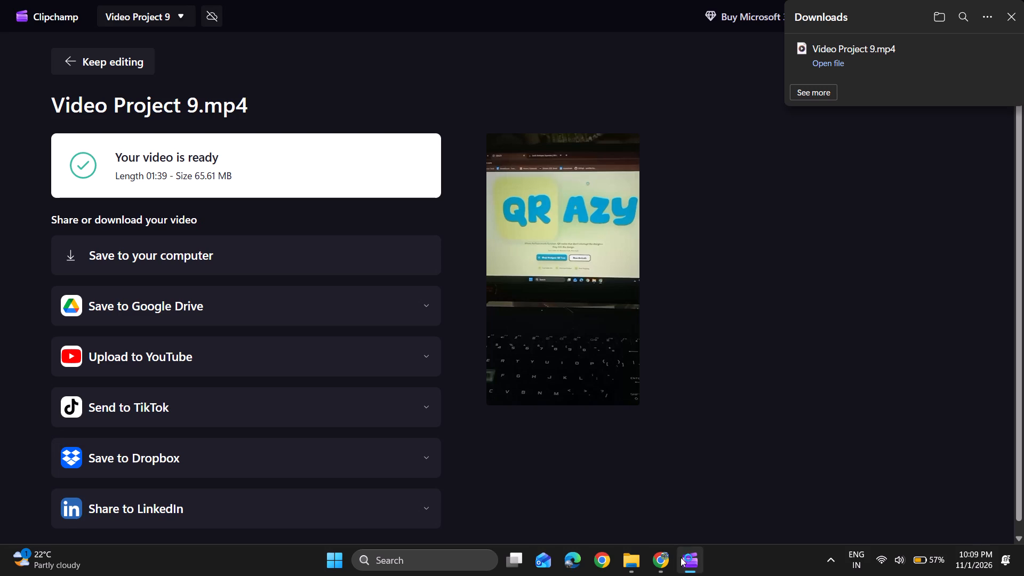
click(1012, 25)
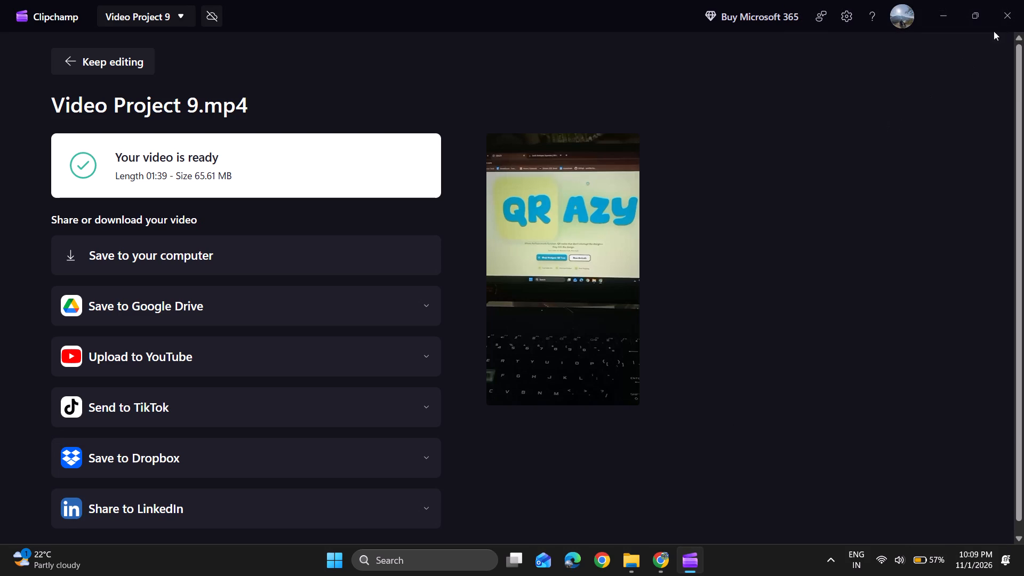
click(1018, 11)
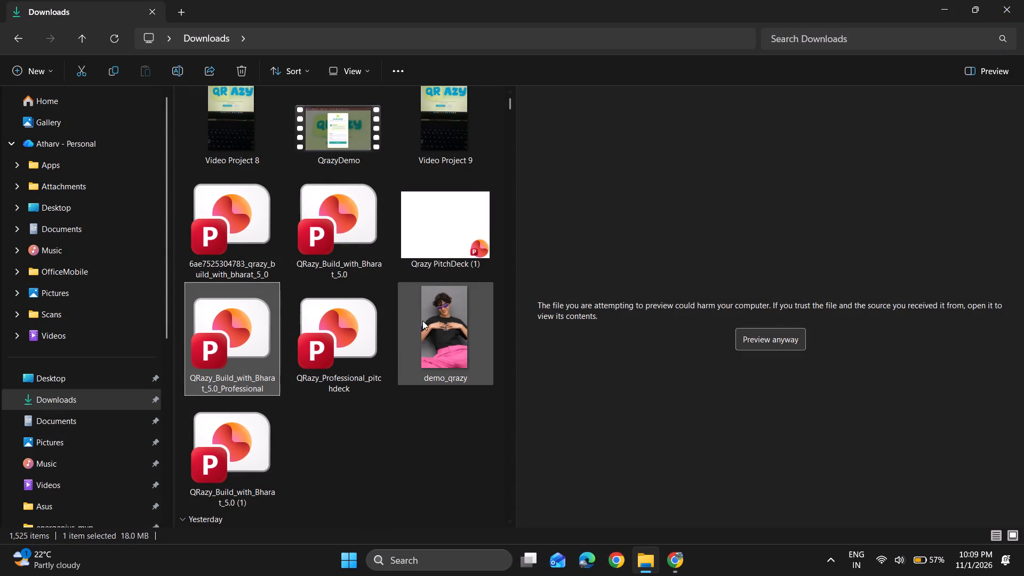
Play the exported Video Project 9 from Downloads to check it, and close the player.
scroll(422, 321, up, 2)
click(399, 168)
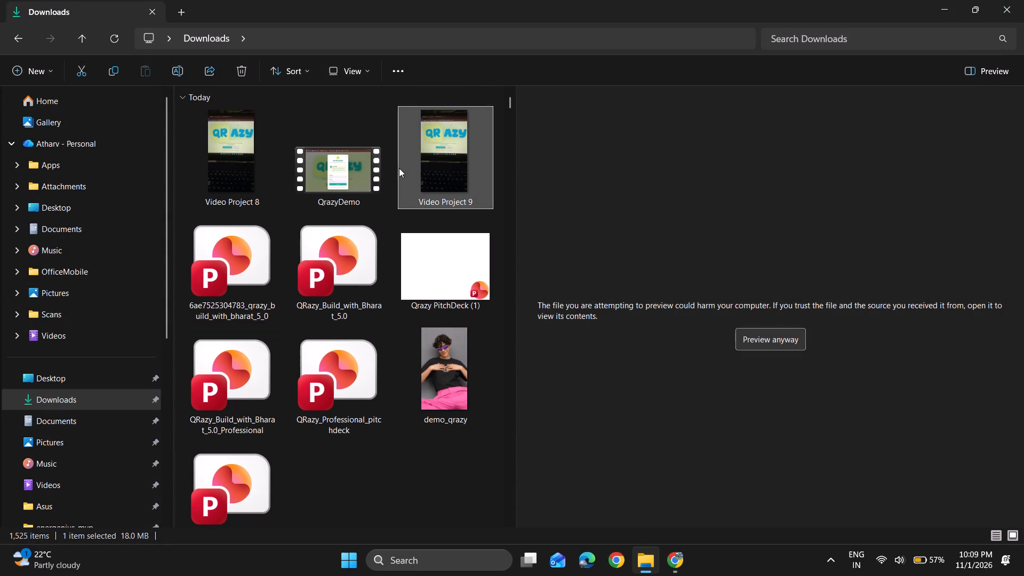
double_click(449, 157)
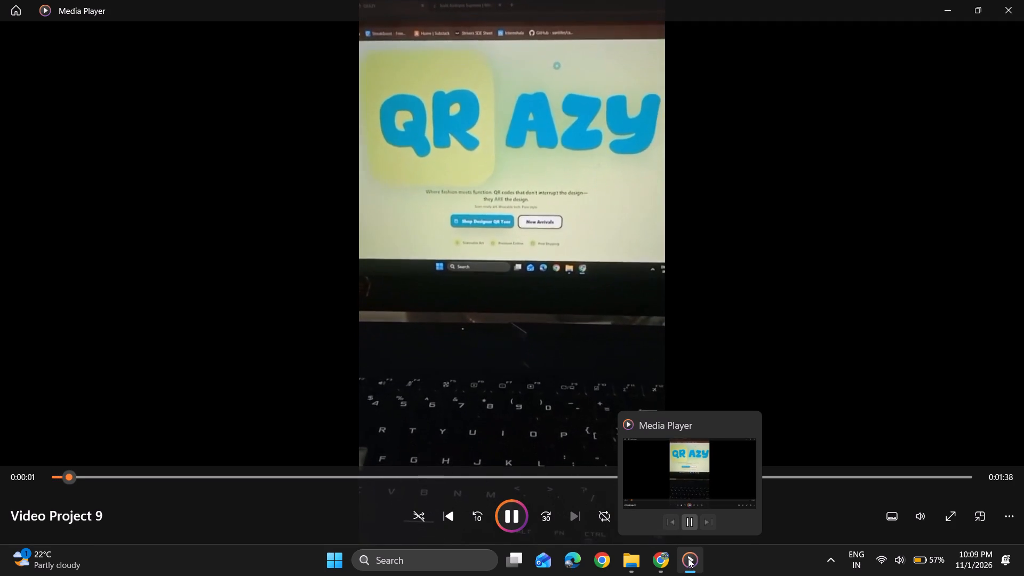
click(1023, 0)
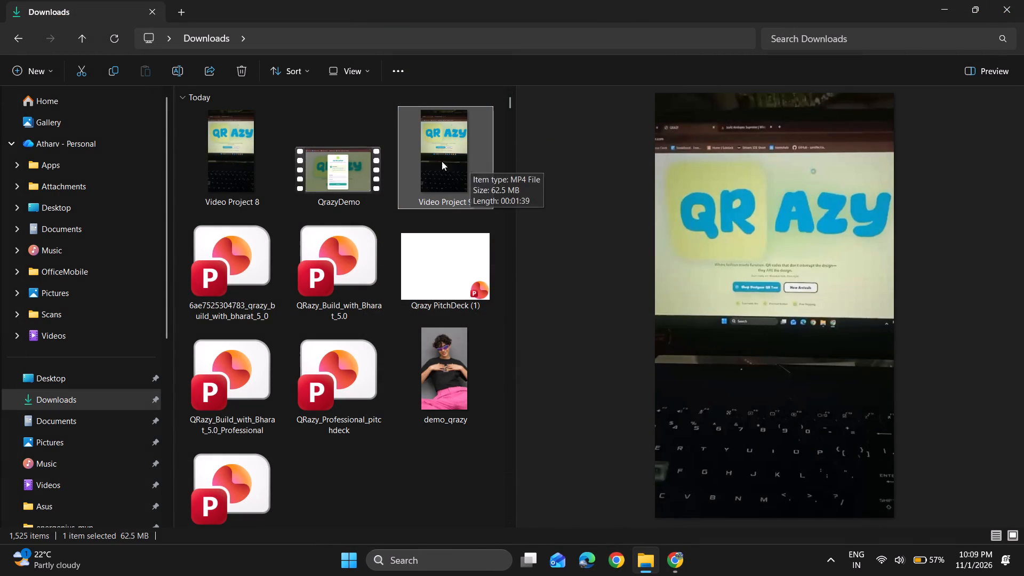
Delete the Video Project 8 file from Downloads.
click(197, 135)
key(Delete)
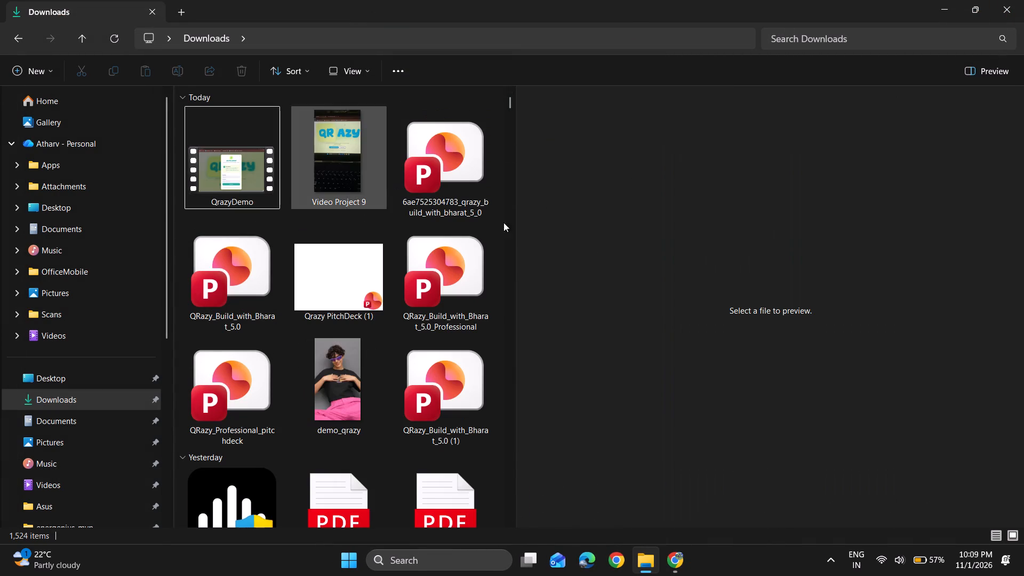
Switch to Chrome, search the web for "compress video" and open FreeConvert's Video Compressor.
click(950, 0)
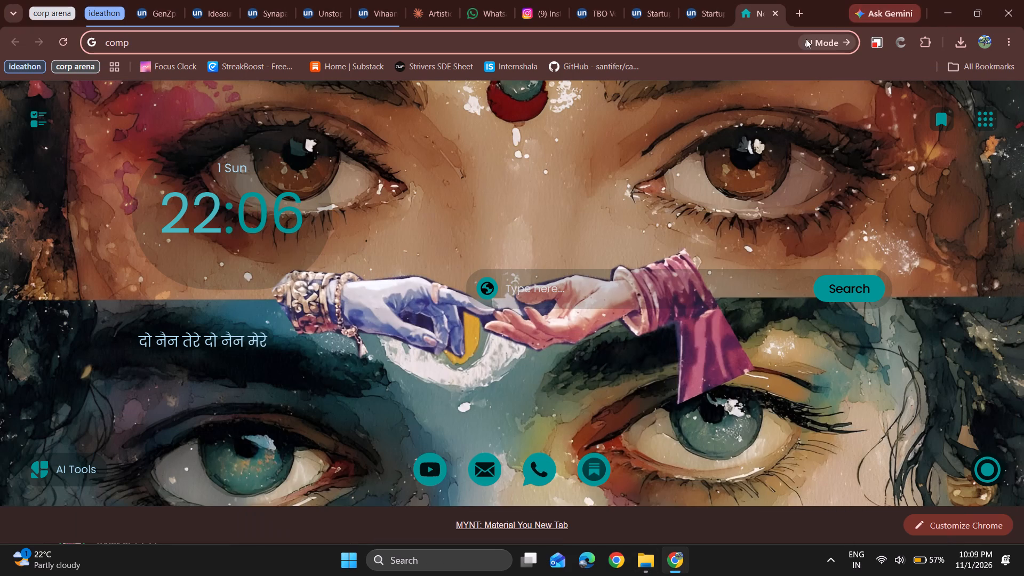
text(ress video)
key(Return)
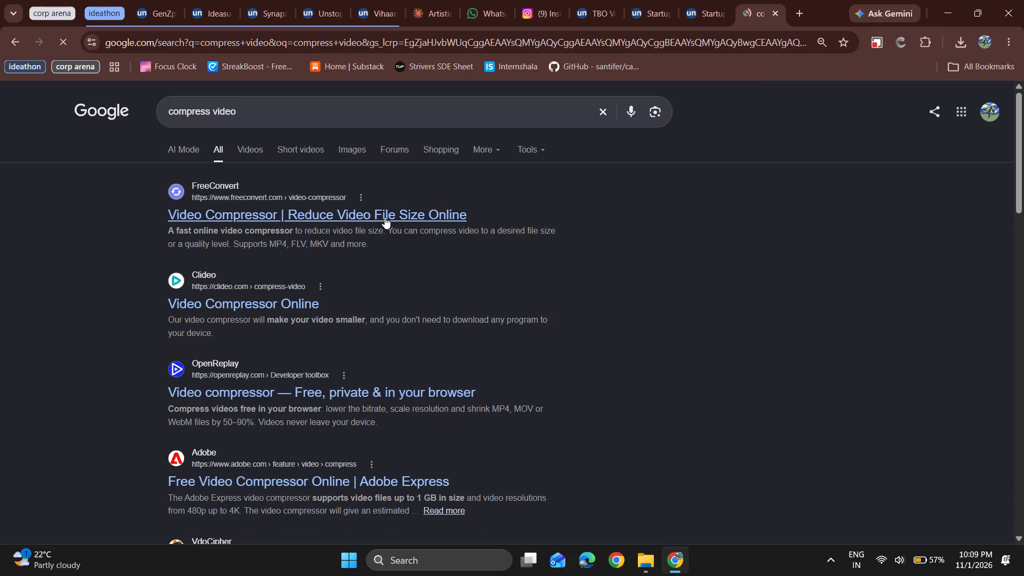
click(385, 215)
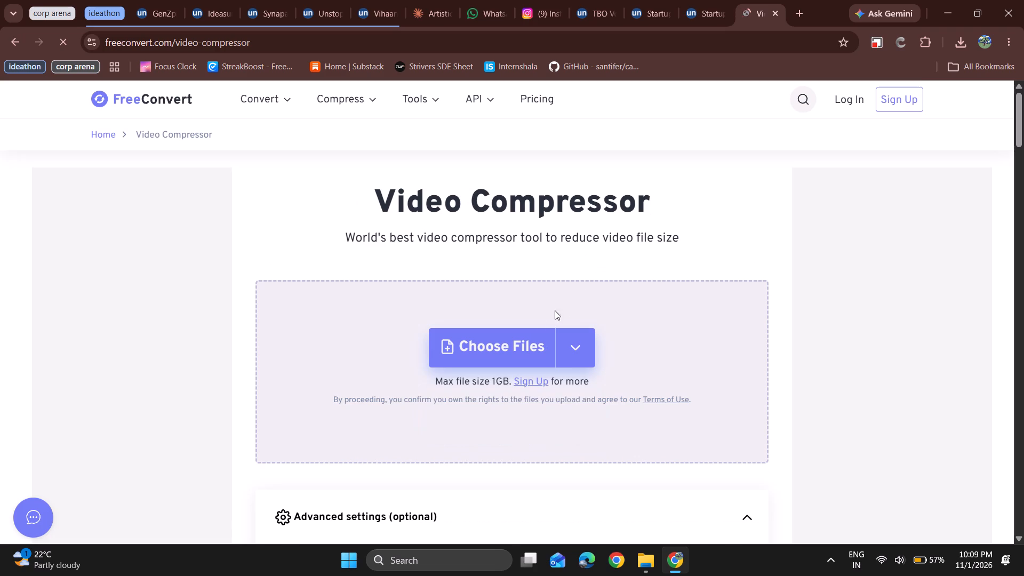
Add Video Project 9 from Downloads to the compressor and start compressing it with MP4 output.
click(502, 350)
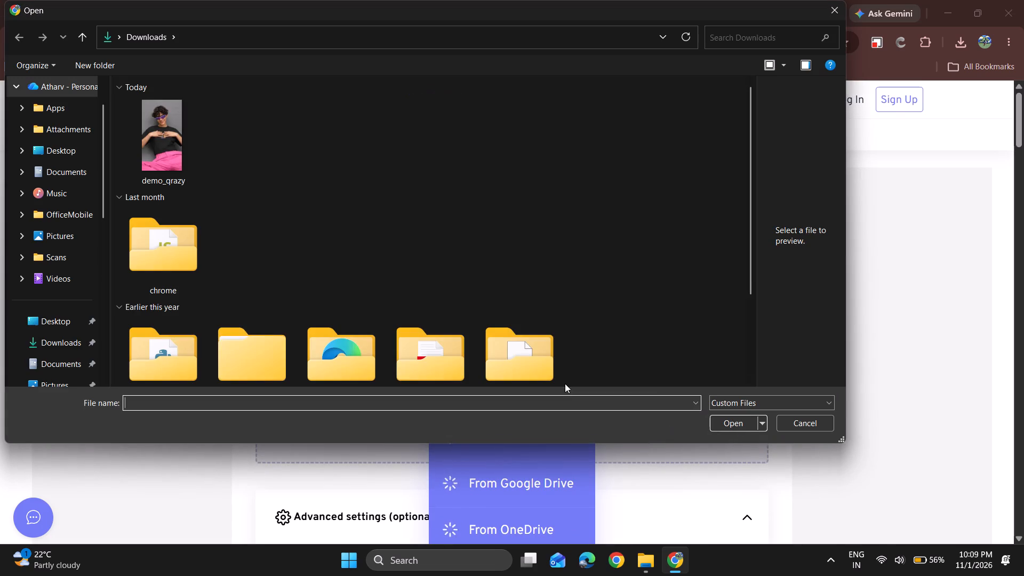
click(337, 151)
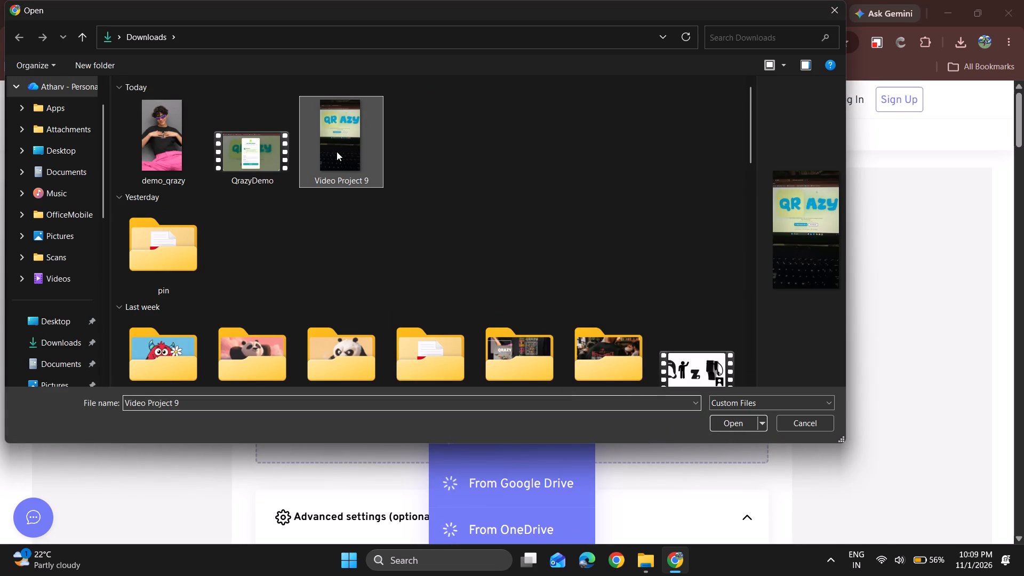
click(719, 425)
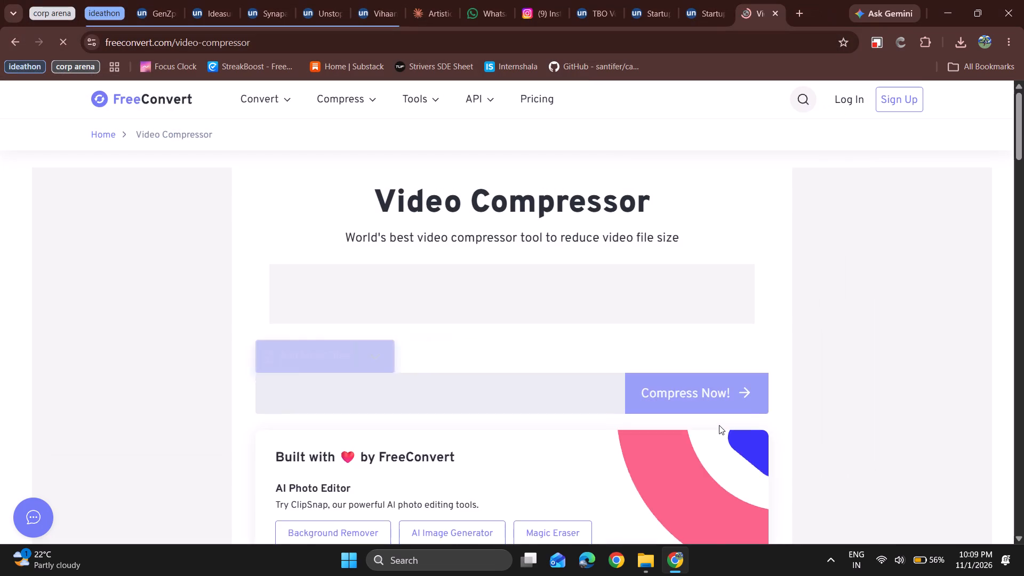
scroll(484, 438, down, 1)
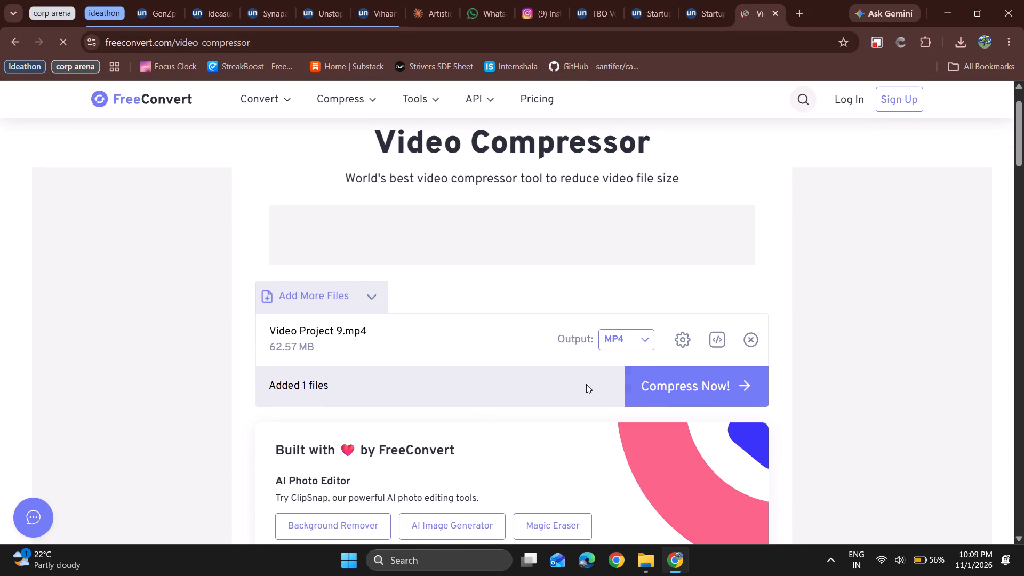
click(670, 389)
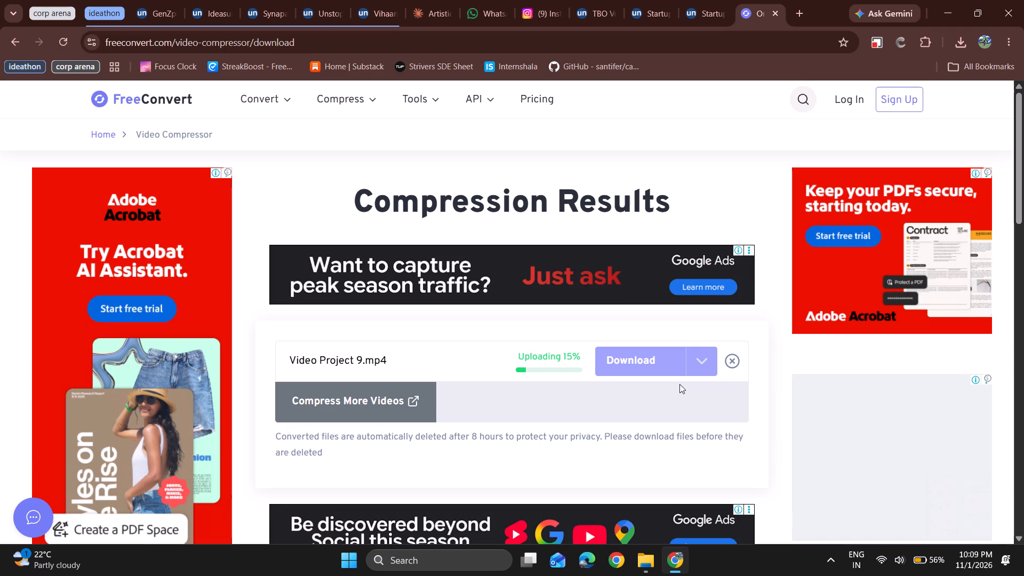
click(655, 566)
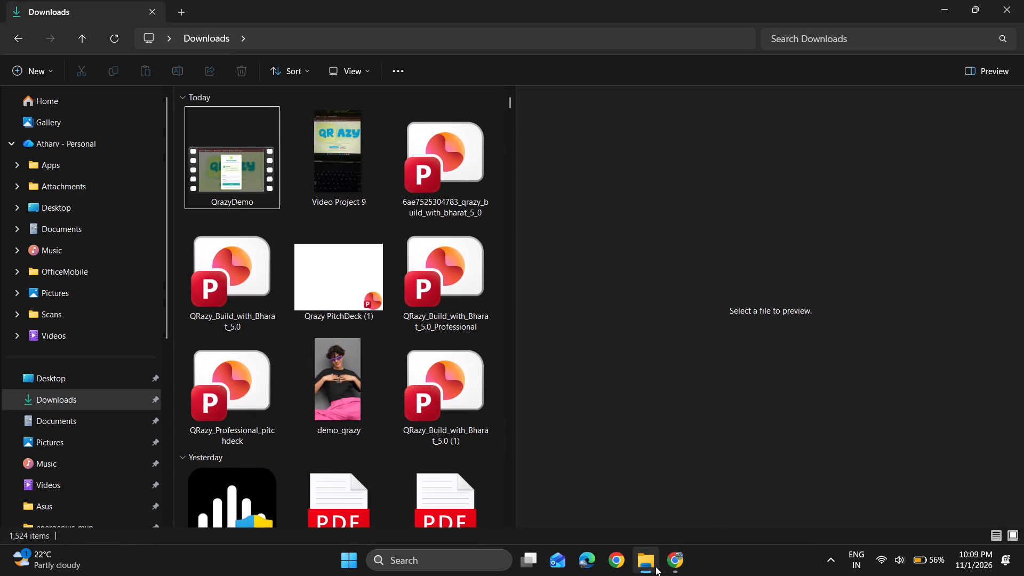
scroll(434, 254, up, 4)
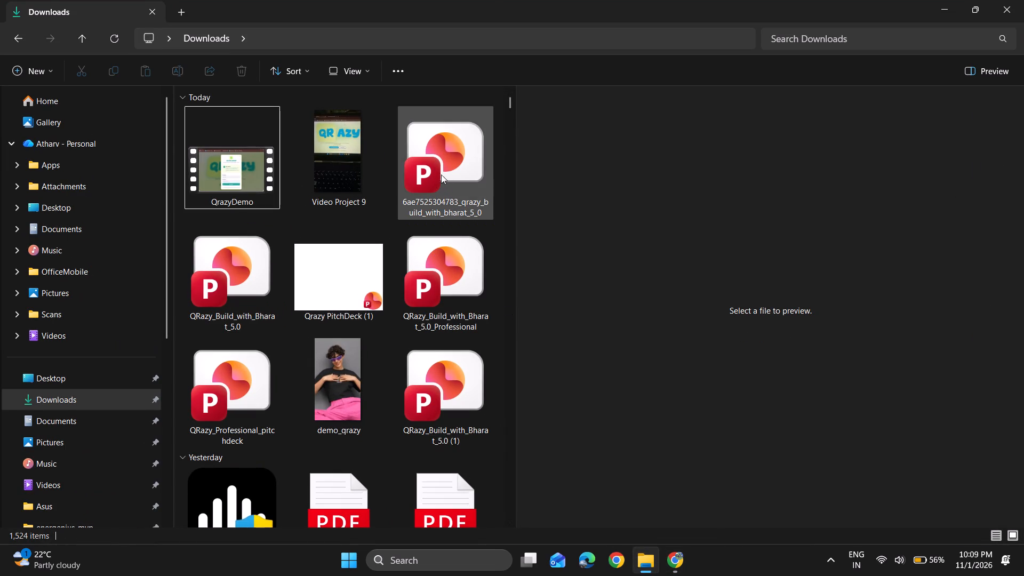
double_click(436, 199)
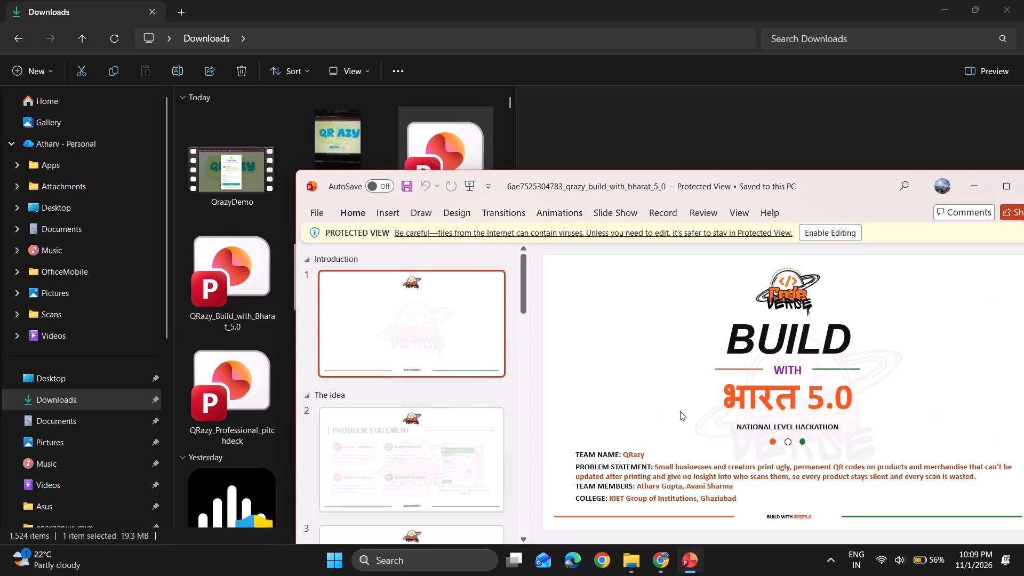
scroll(452, 422, down, 4)
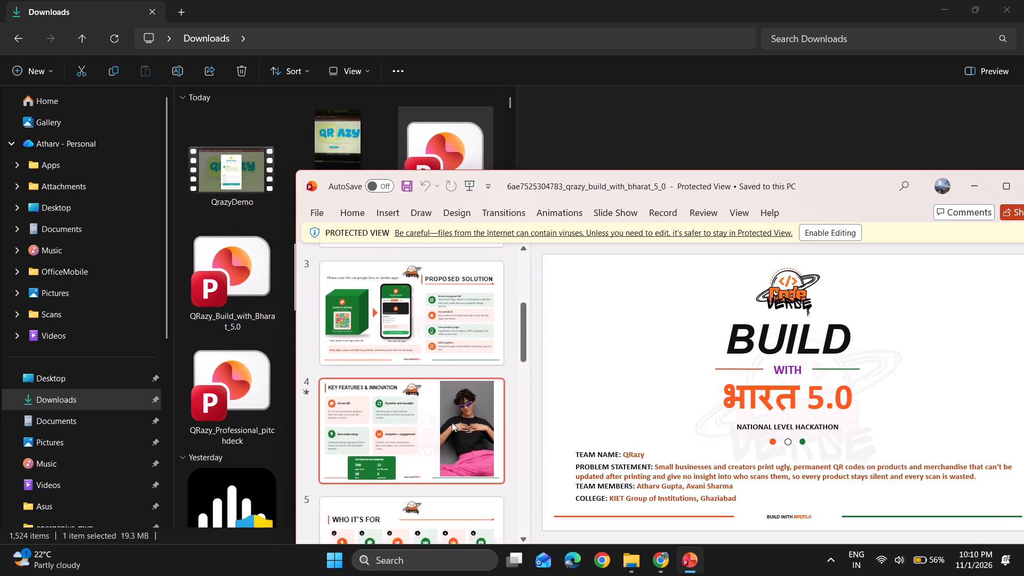
scroll(452, 422, down, 8)
click(450, 464)
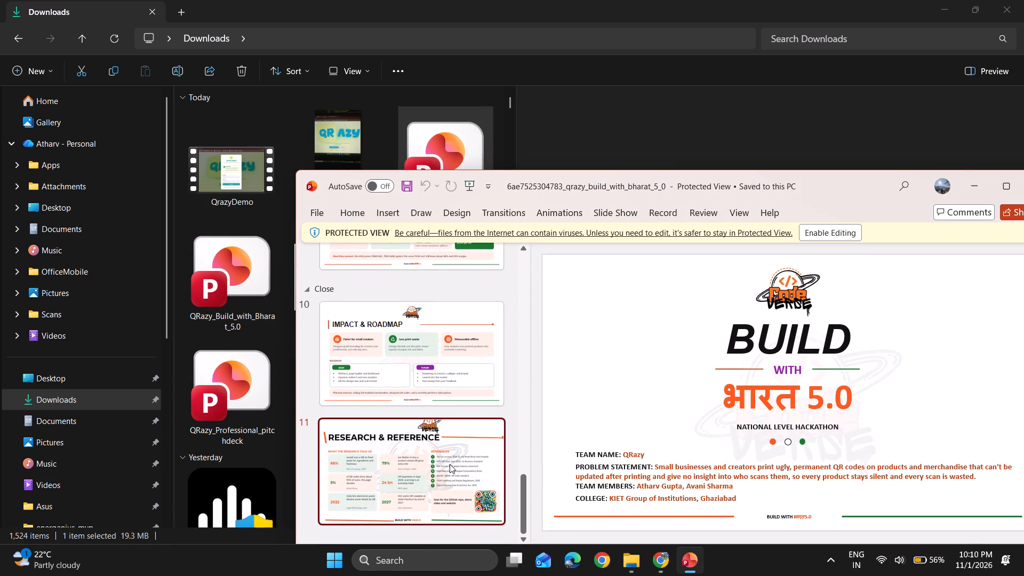
drag(858, 190, 794, 197)
right_click(858, 190)
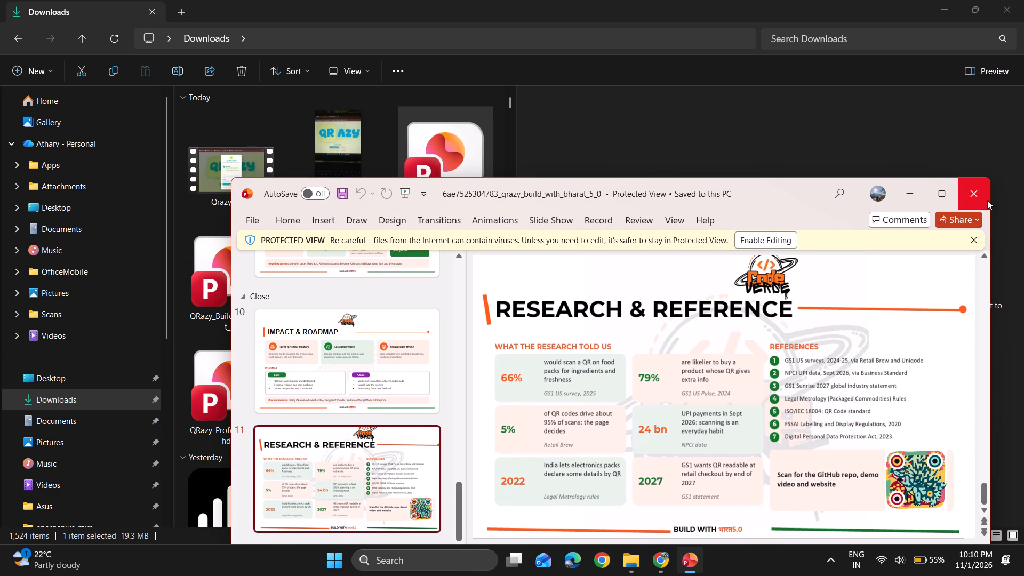
click(969, 191)
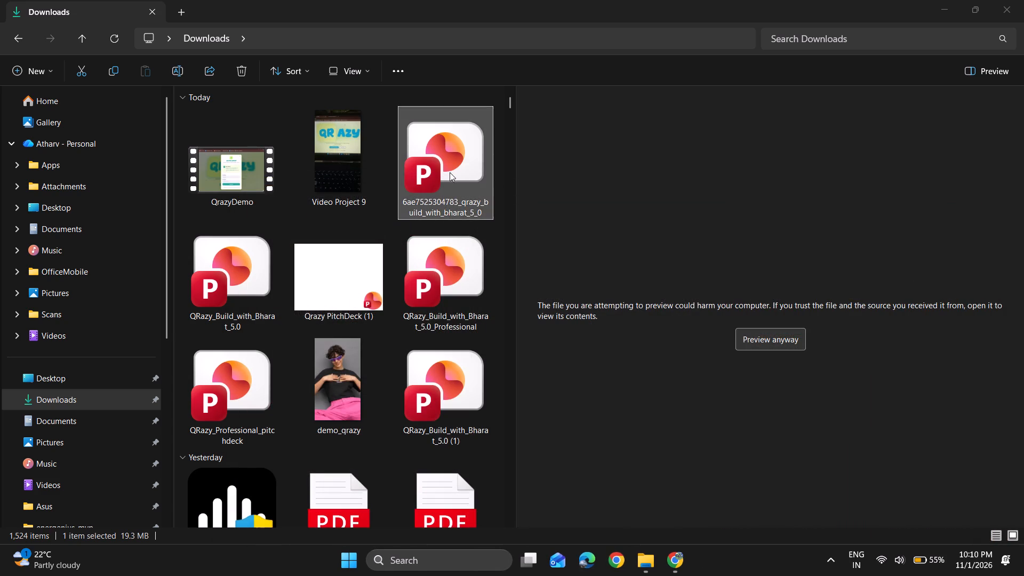
Open the QRazy_Build_with_Bharat_5.0 deck for comparison, look through its slides to the last one, and close it.
double_click(231, 288)
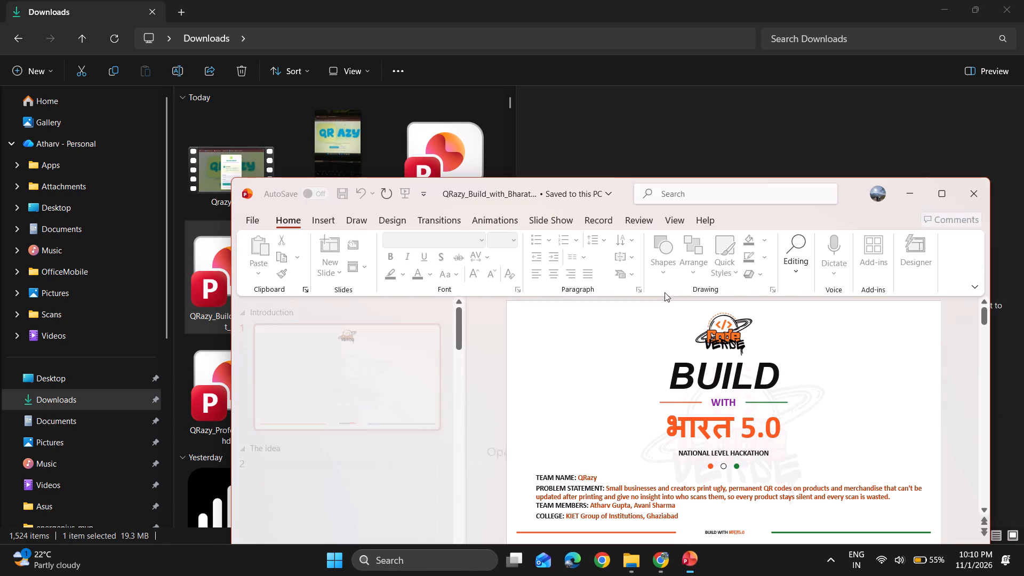
scroll(655, 430, down, 20)
scroll(655, 430, down, 4)
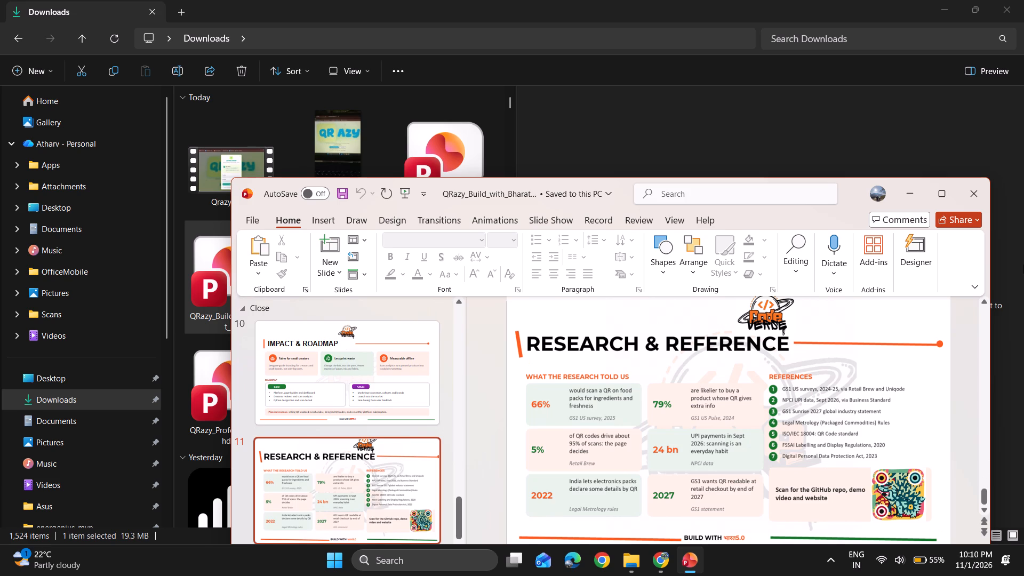
click(975, 196)
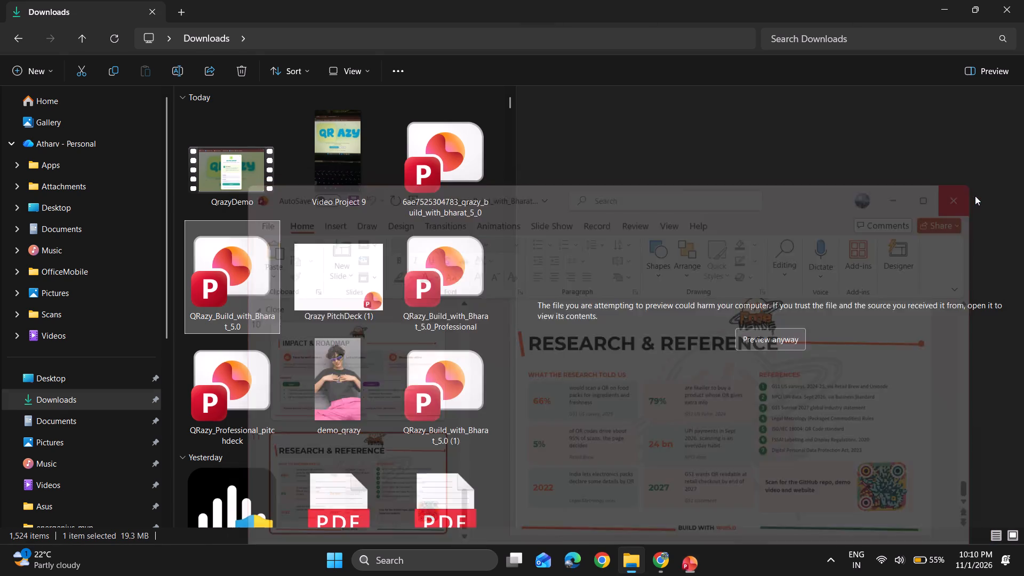
click(493, 137)
click(472, 153)
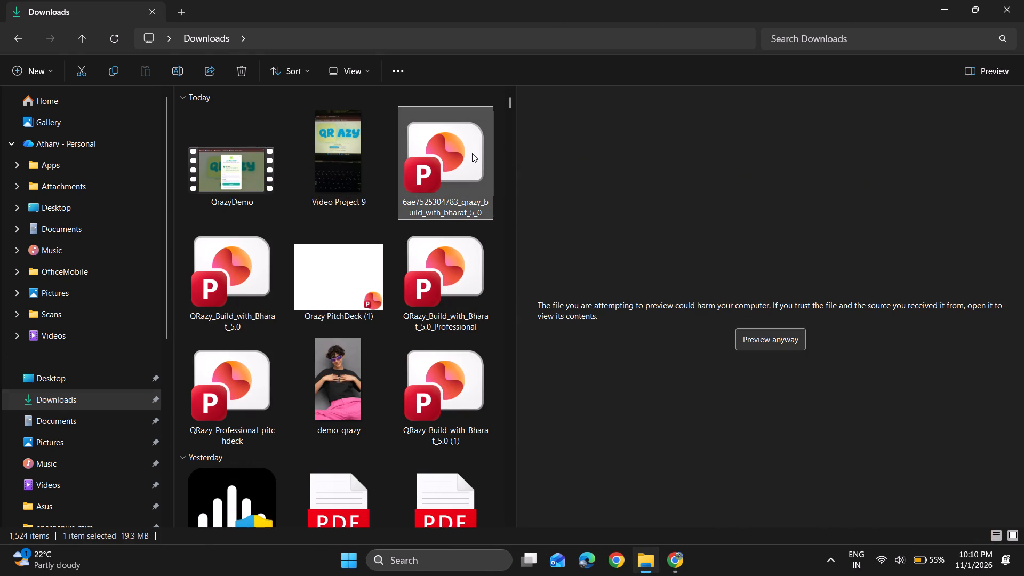
key(Delete)
key(Delete)
key(Delete)
key(Delete)
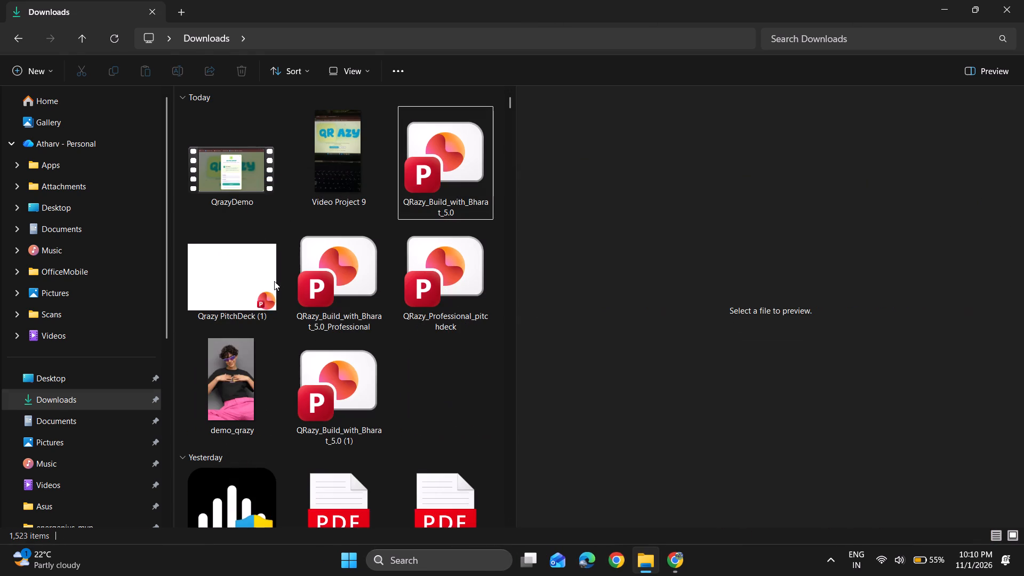
Check the remaining QRazy decks in Downloads, opening QRazy_Build_with_Bharat_5.0 (1) to review its slides through Research & References, and close it.
click(252, 282)
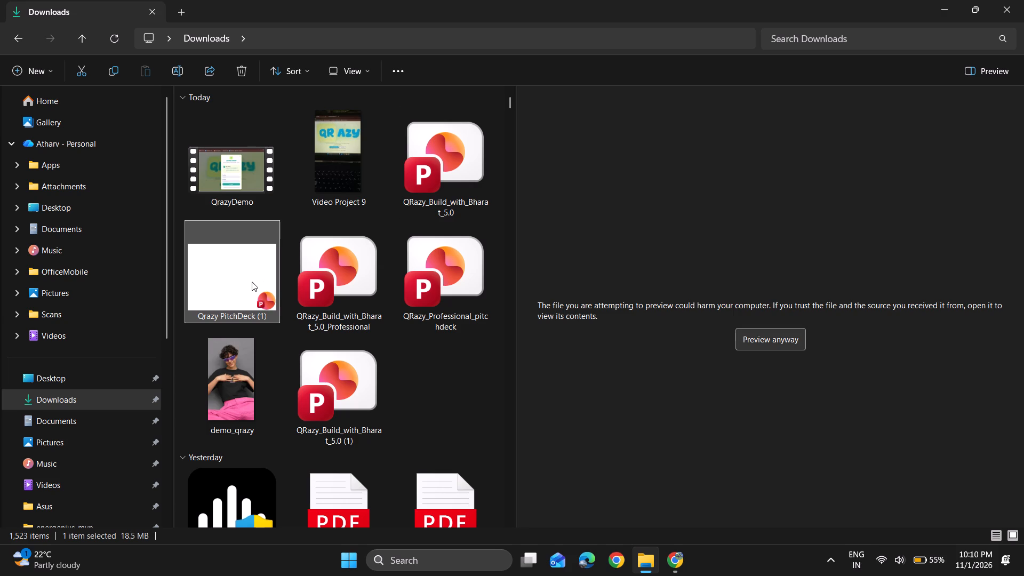
click(310, 282)
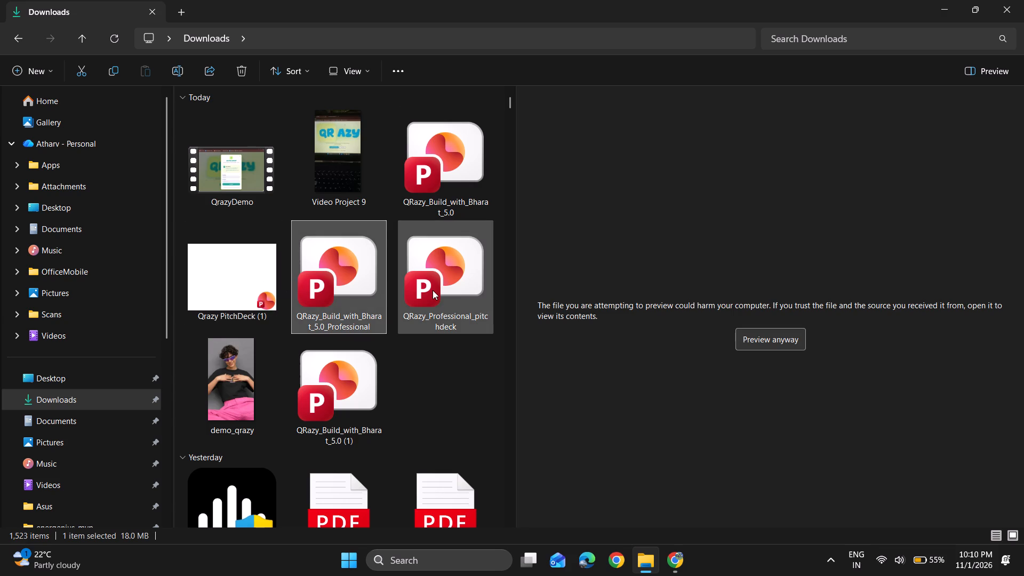
double_click(302, 417)
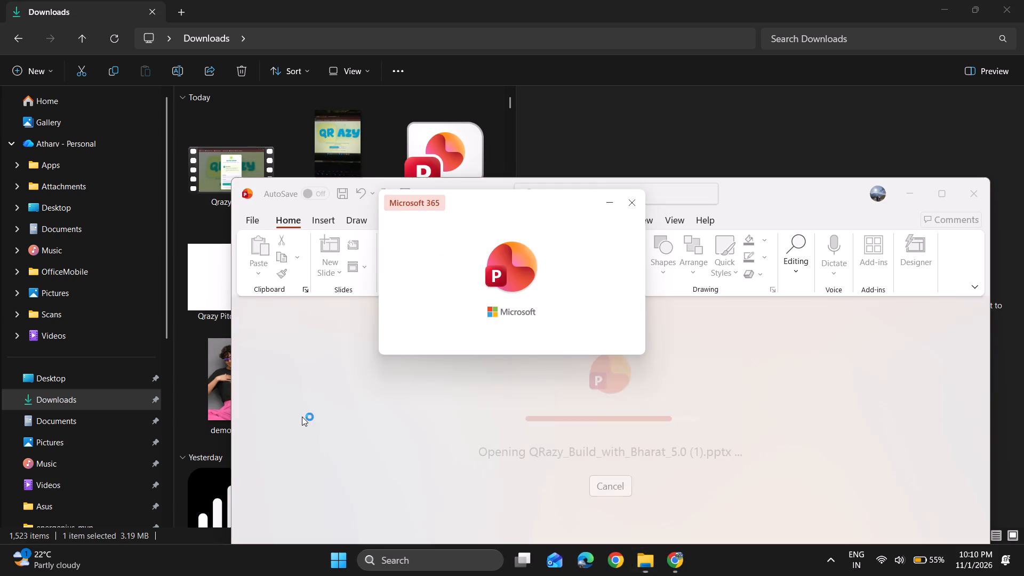
scroll(658, 469, down, 4)
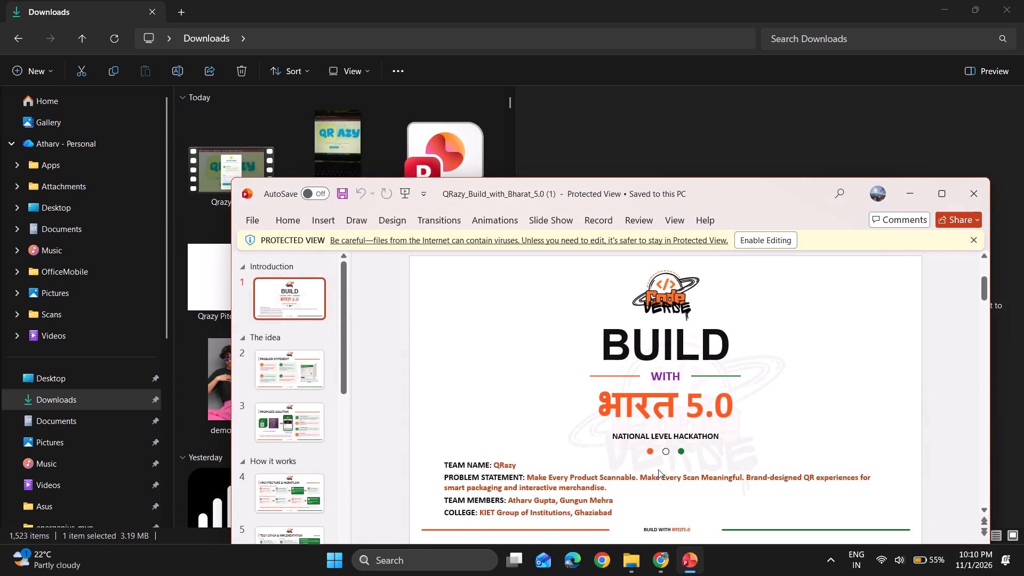
scroll(658, 469, down, 20)
scroll(658, 469, down, 6)
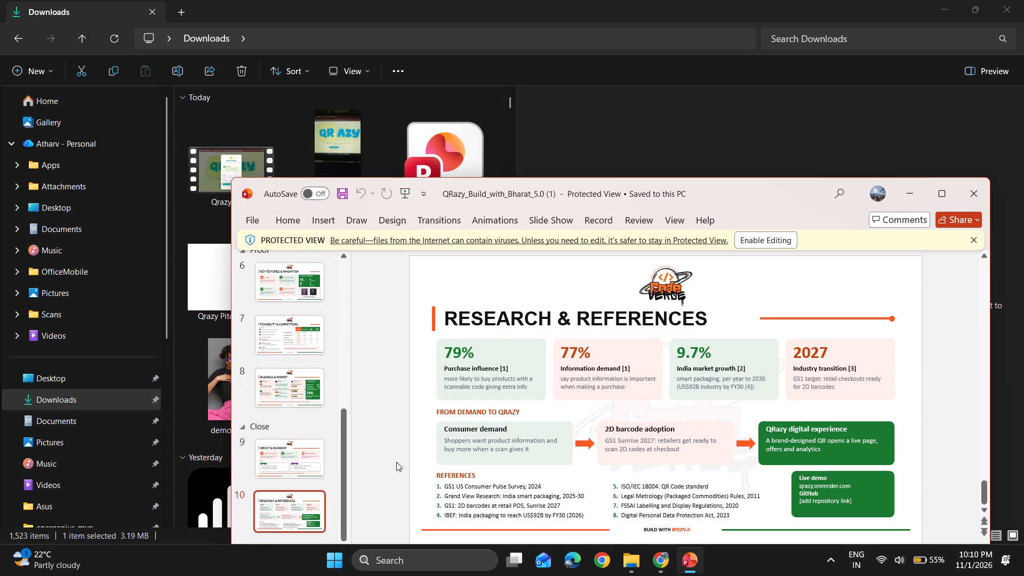
click(966, 187)
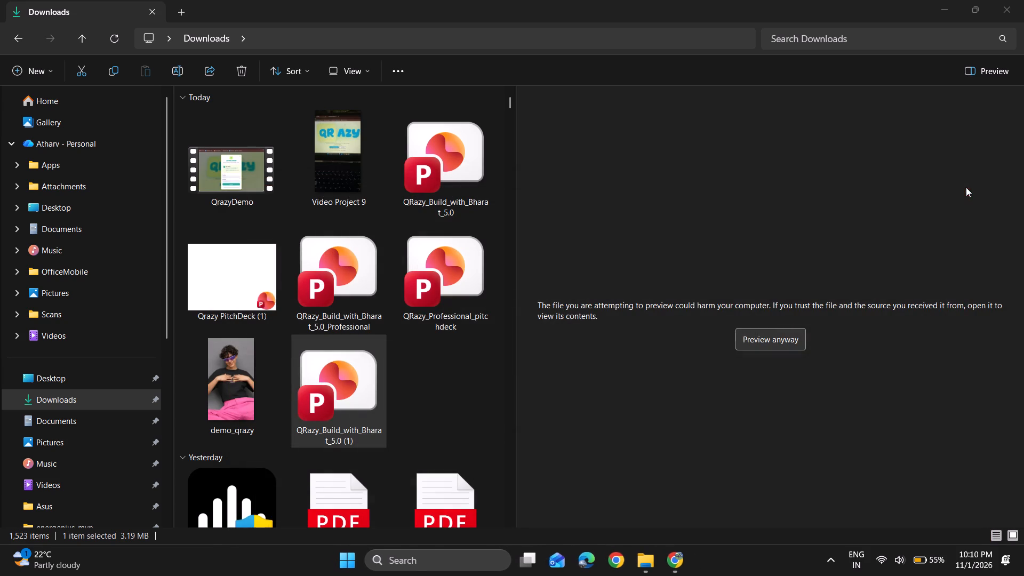
Delete the QRazy_Build_with_Bharat_5.0 (1) presentation from Downloads.
click(365, 383)
key(Delete)
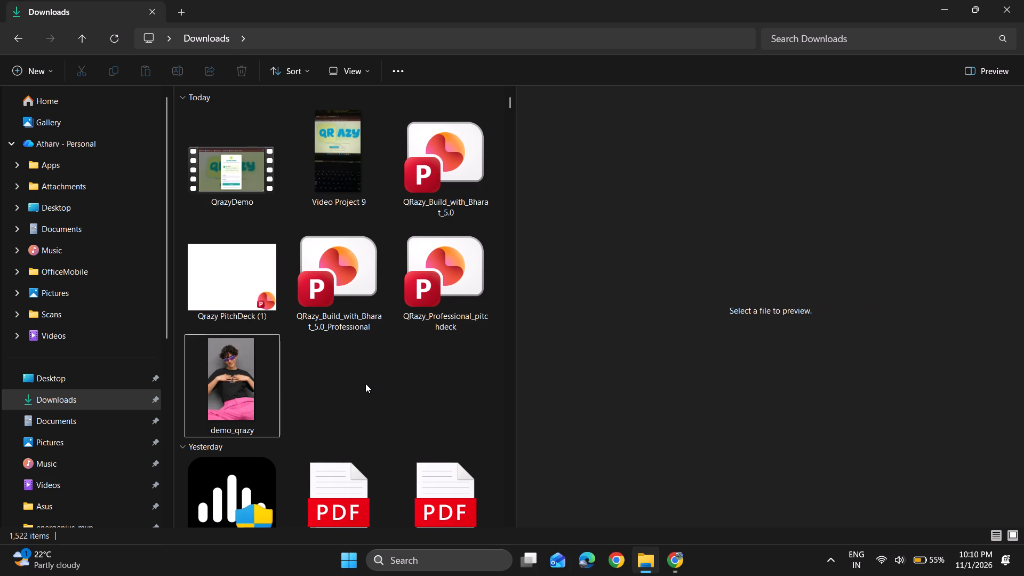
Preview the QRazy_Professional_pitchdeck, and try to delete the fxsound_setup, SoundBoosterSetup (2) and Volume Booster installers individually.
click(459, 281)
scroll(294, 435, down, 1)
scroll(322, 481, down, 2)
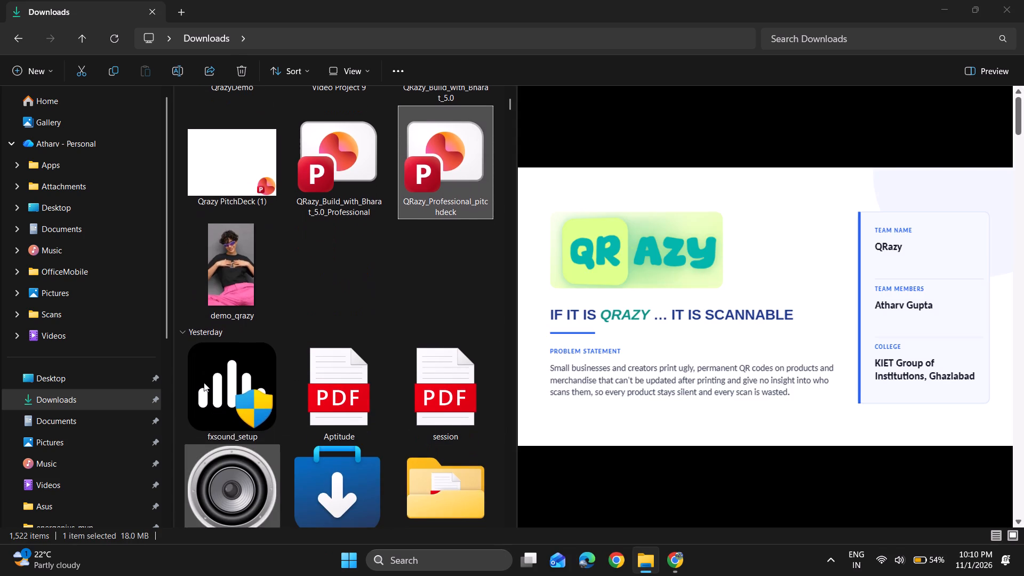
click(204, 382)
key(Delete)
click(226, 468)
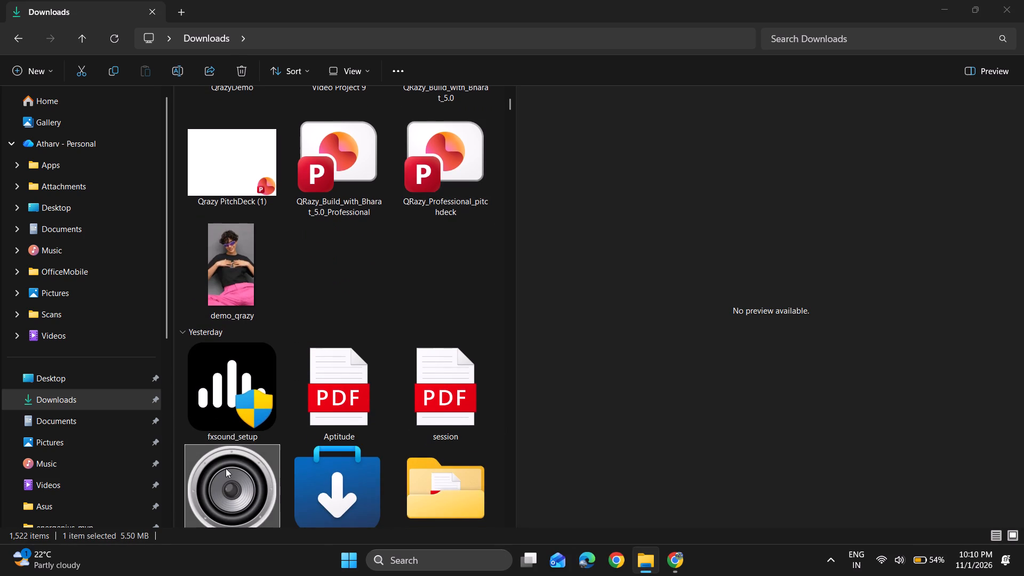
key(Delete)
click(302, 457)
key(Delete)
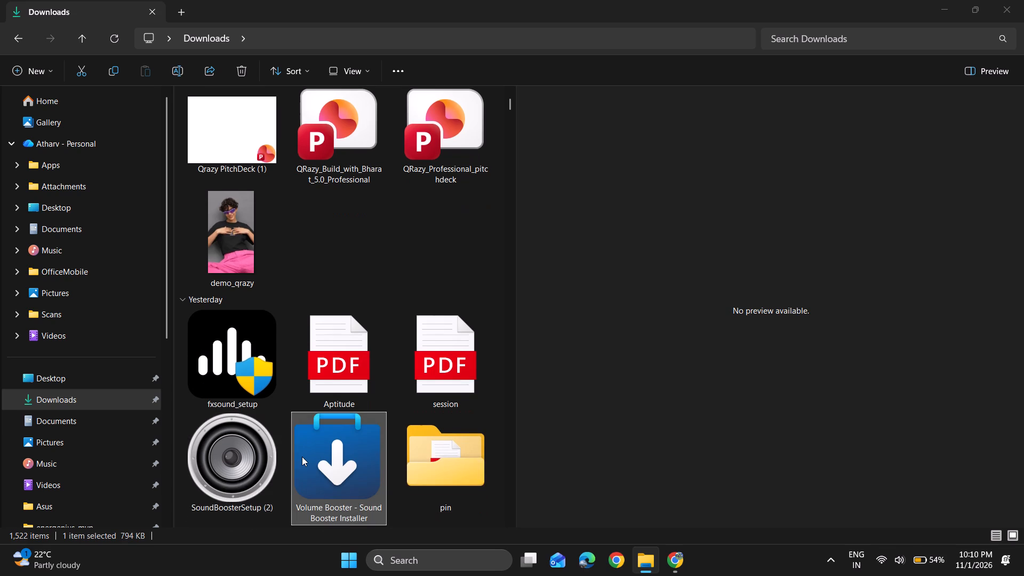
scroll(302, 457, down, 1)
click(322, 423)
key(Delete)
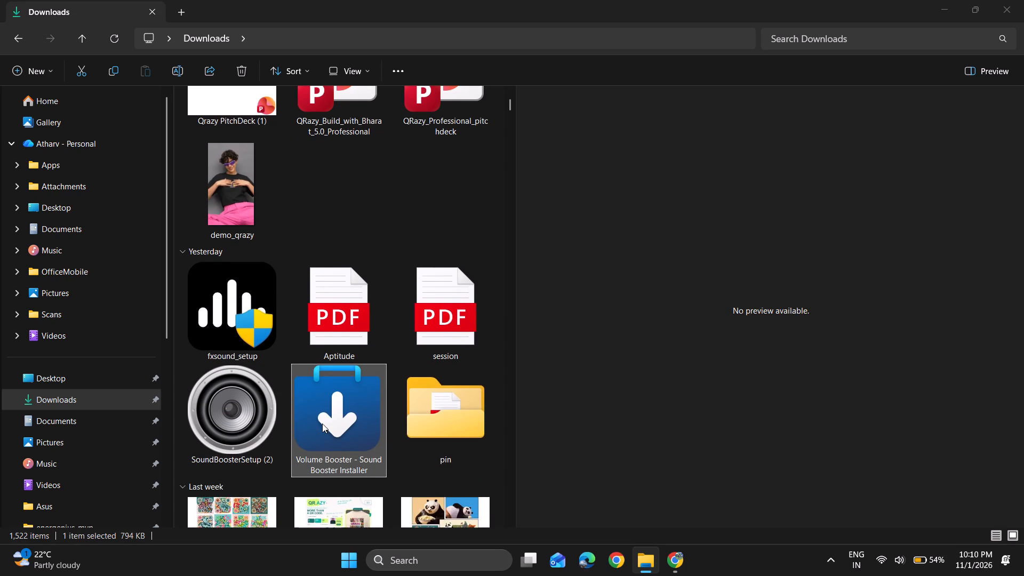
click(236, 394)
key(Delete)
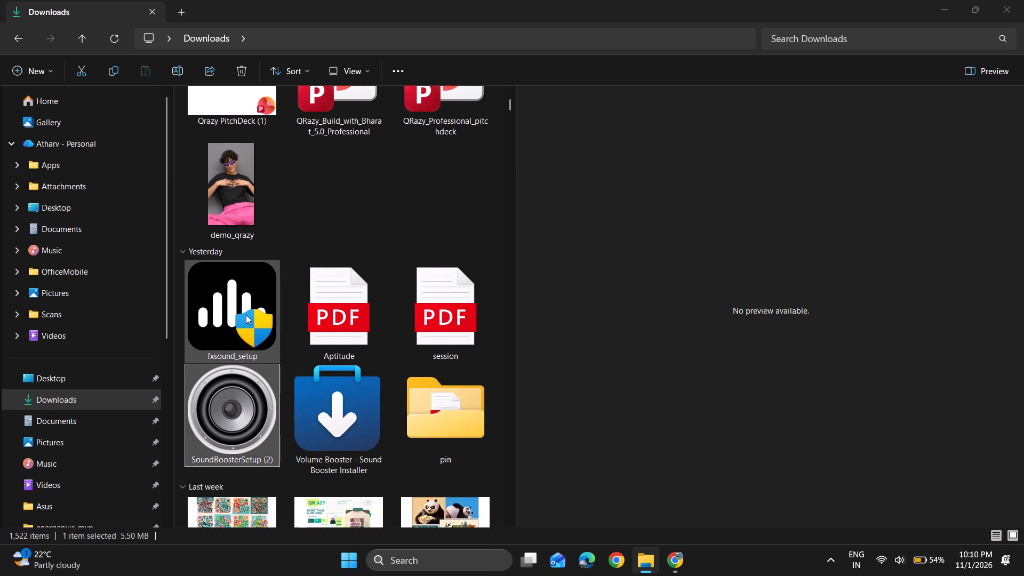
Delete fxsound_setup, SoundBoosterSetup (2) and Volume Booster - Sound Booster Installer together from Downloads.
click(246, 315)
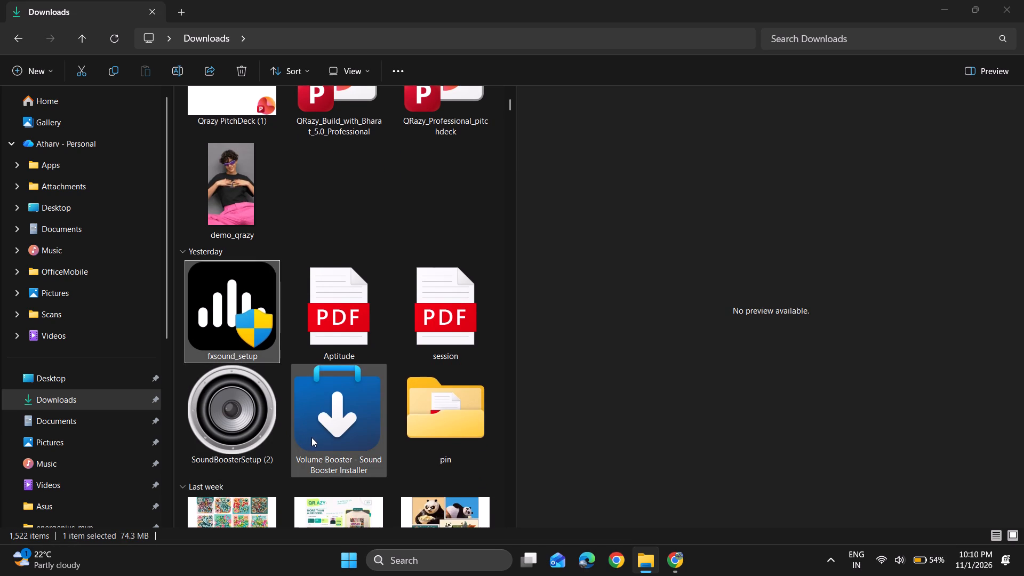
ctrl+click(314, 437)
ctrl+click(259, 428)
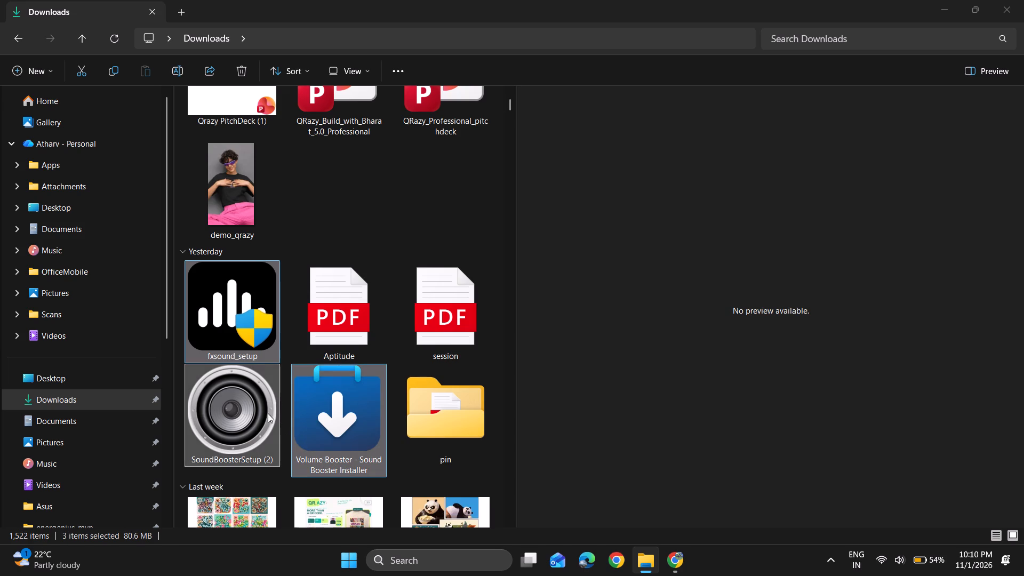
right_click(230, 390)
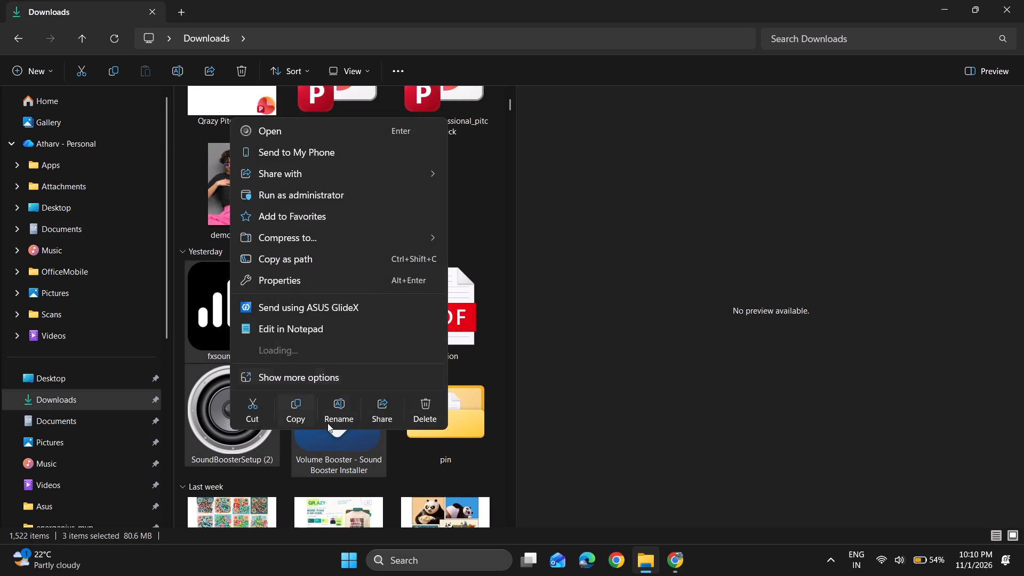
click(428, 413)
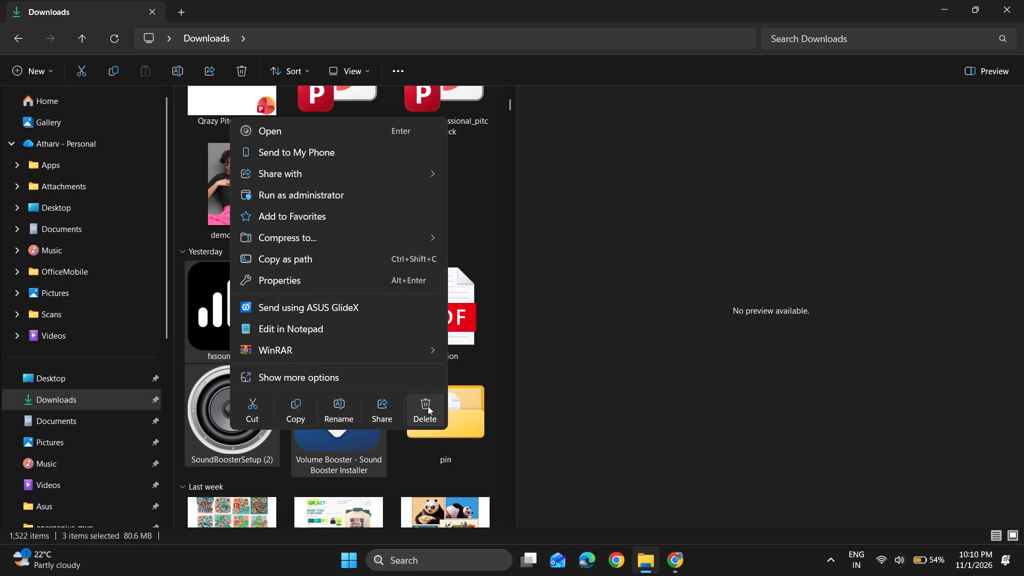
double_click(428, 406)
drag(428, 406, 464, 401)
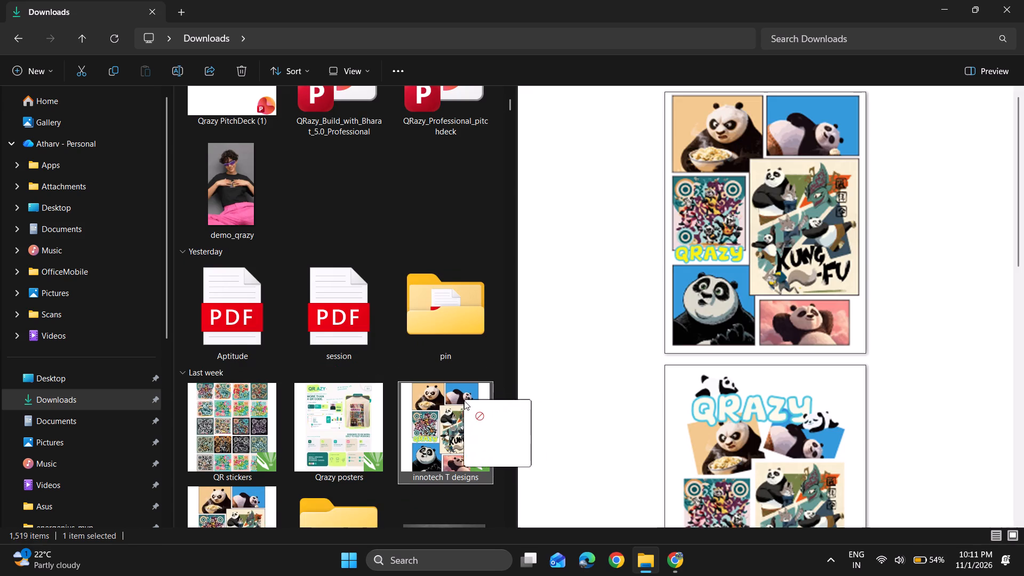
drag(464, 401, 454, 401)
Look over the remaining files in Downloads and preview demo_qrazy.
scroll(454, 401, down, 2)
scroll(454, 401, up, 2)
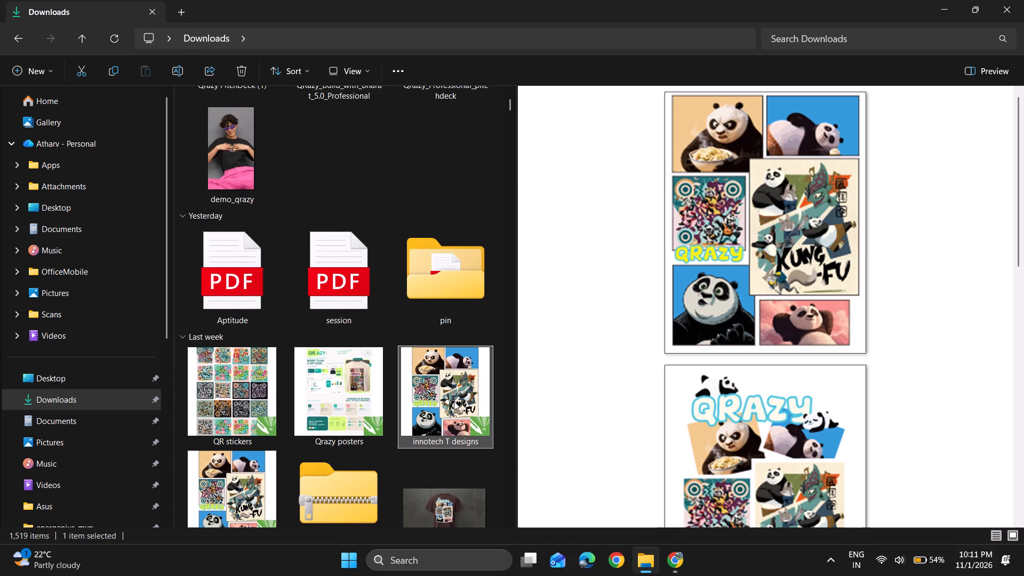
scroll(454, 401, up, 2)
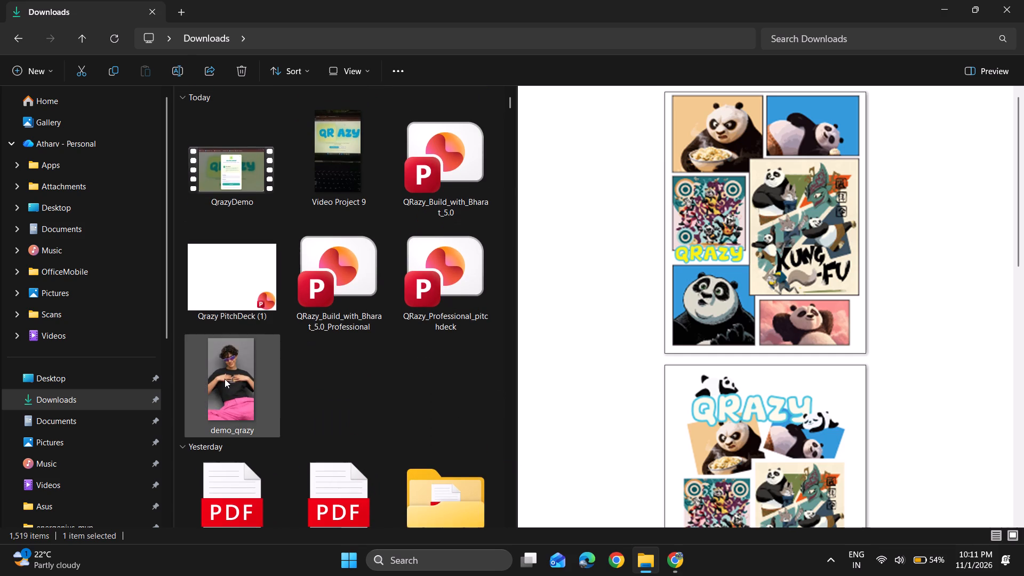
click(225, 379)
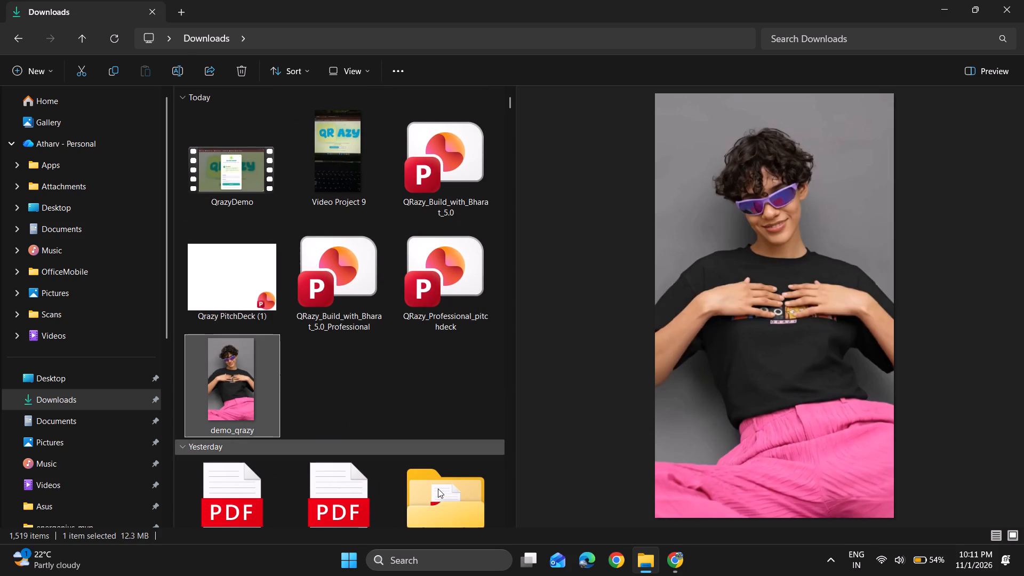
Switch to Chrome, download the compressed Video Project 9.mp4 from FreeConvert, and check the download's progress.
click(676, 563)
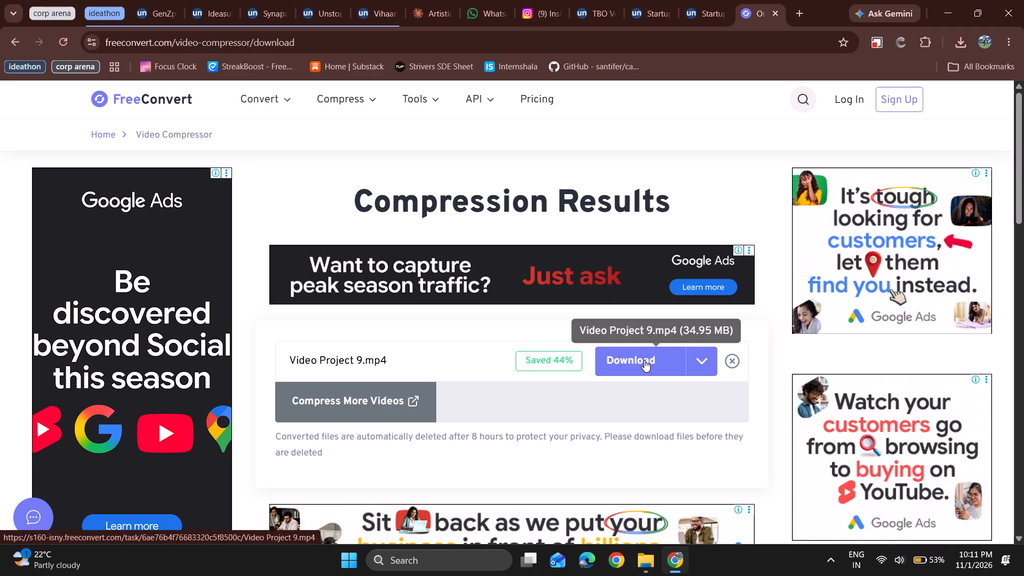
click(644, 360)
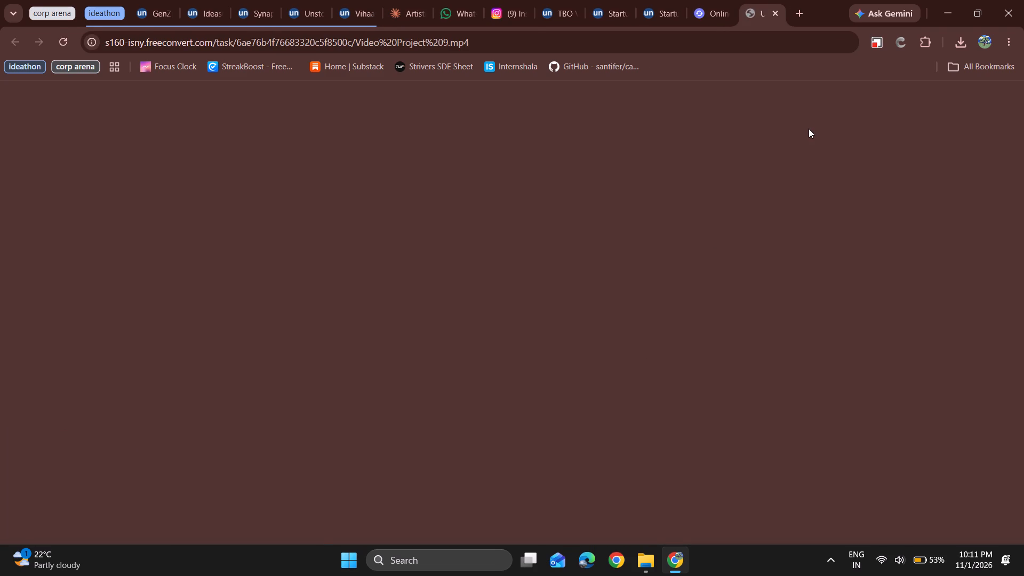
click(963, 41)
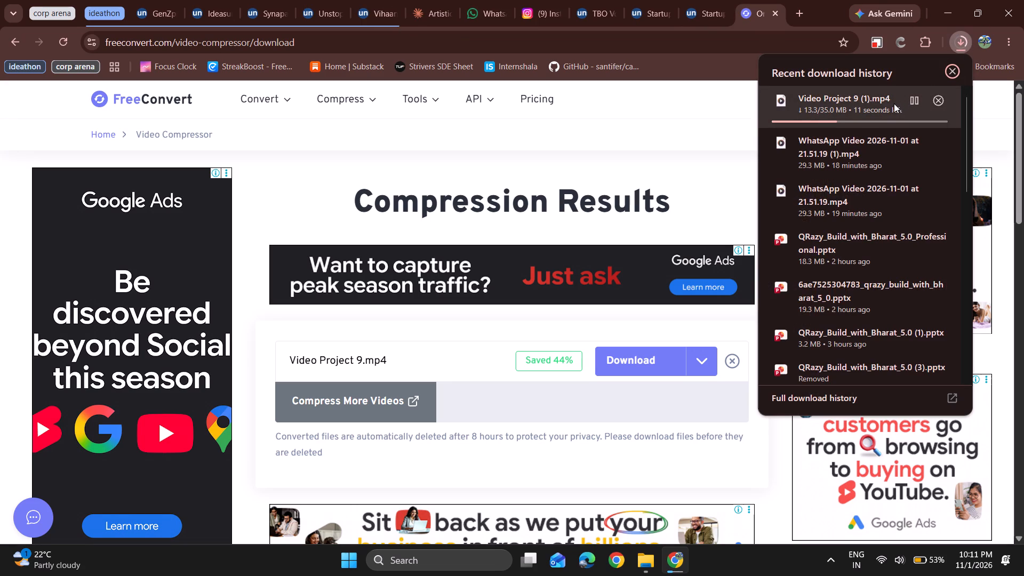
Switch to File Explorer, play the compressed Video Project 9 (1) from the refreshed Downloads folder, and close the player and the folder window.
click(652, 573)
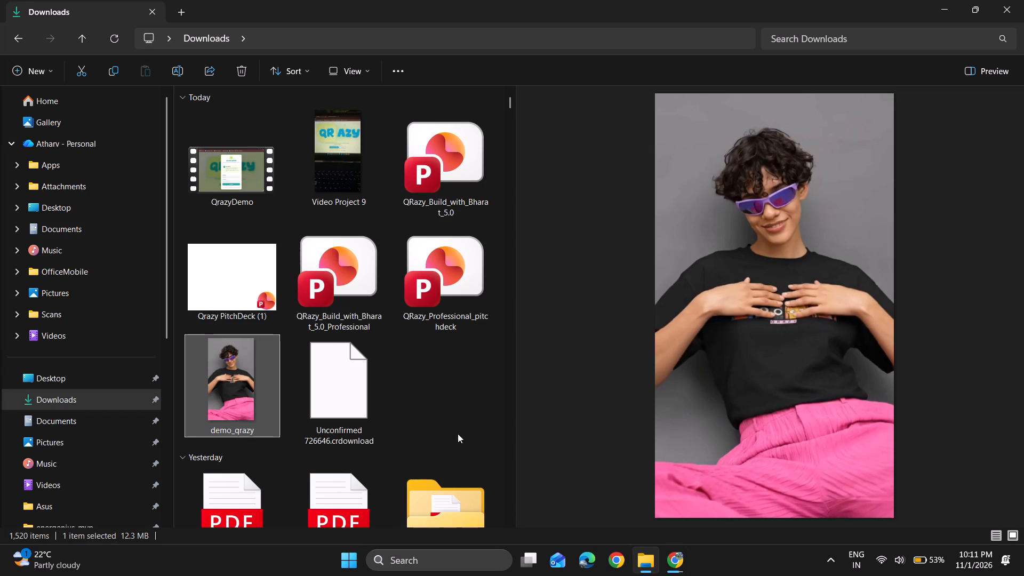
click(460, 417)
key(ctrl+r)
key(ctrl+r)
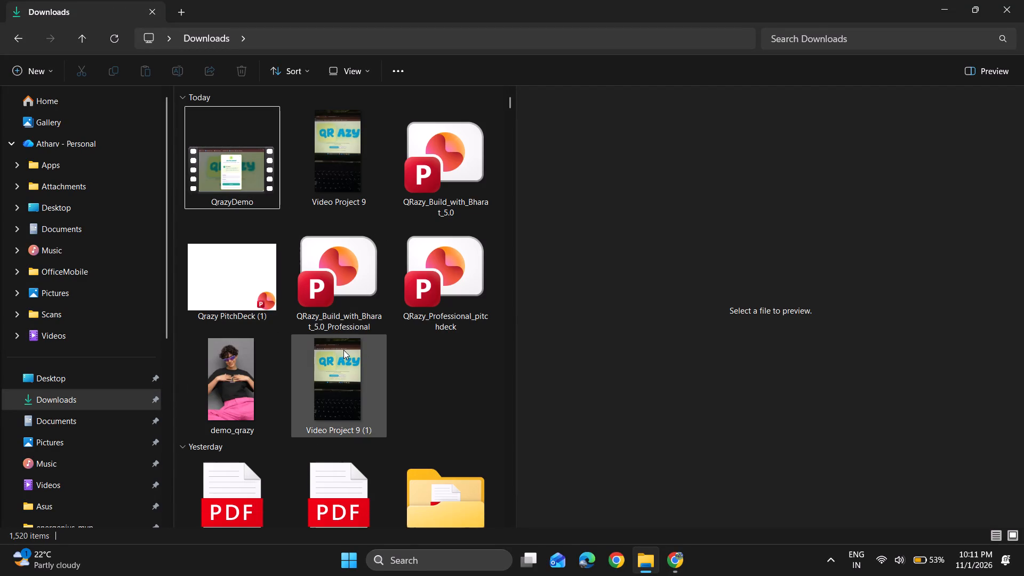
double_click(341, 373)
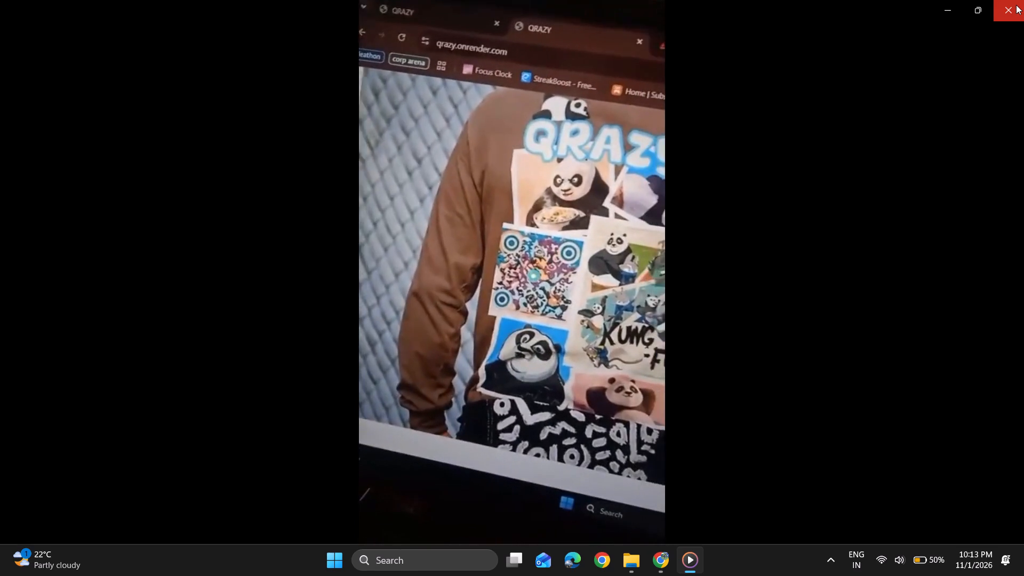
click(1016, 5)
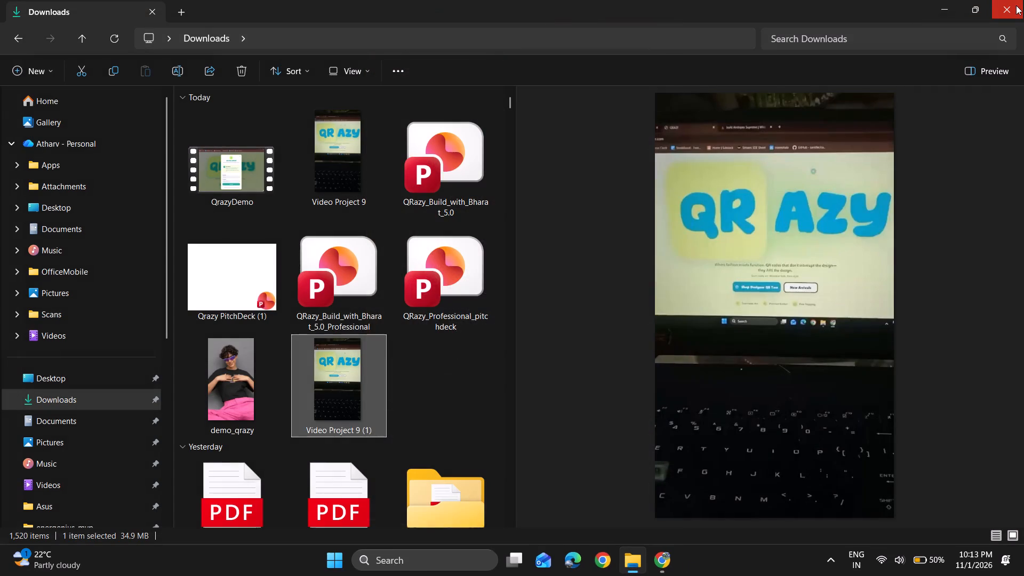
click(1009, 13)
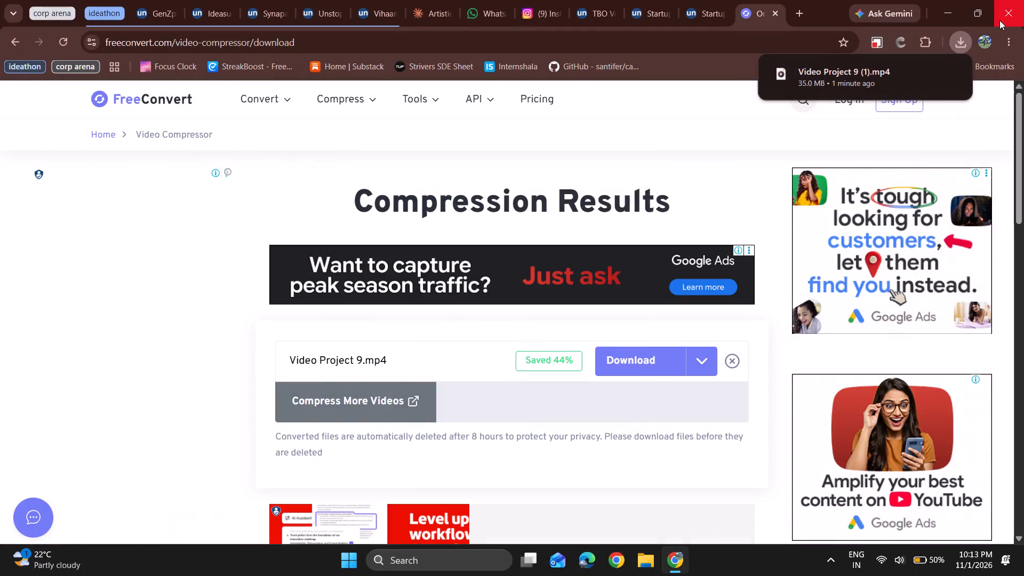
In the Xcelerate 4.0 Qualifying Round form on Unstop, replace the Elevator Pitch file with Video Project 9 (1).
click(368, 6)
click(319, 5)
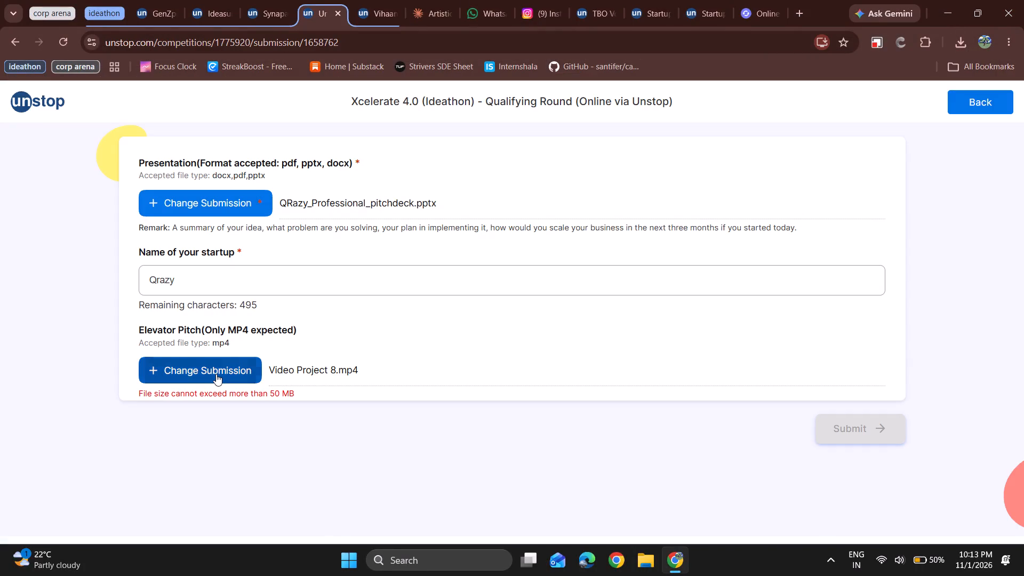
click(216, 374)
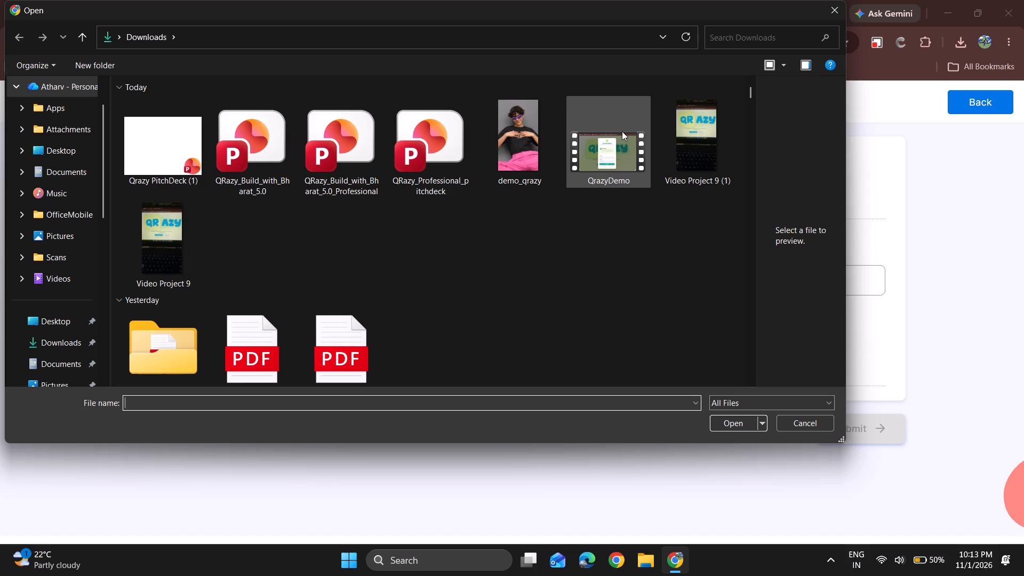
click(689, 135)
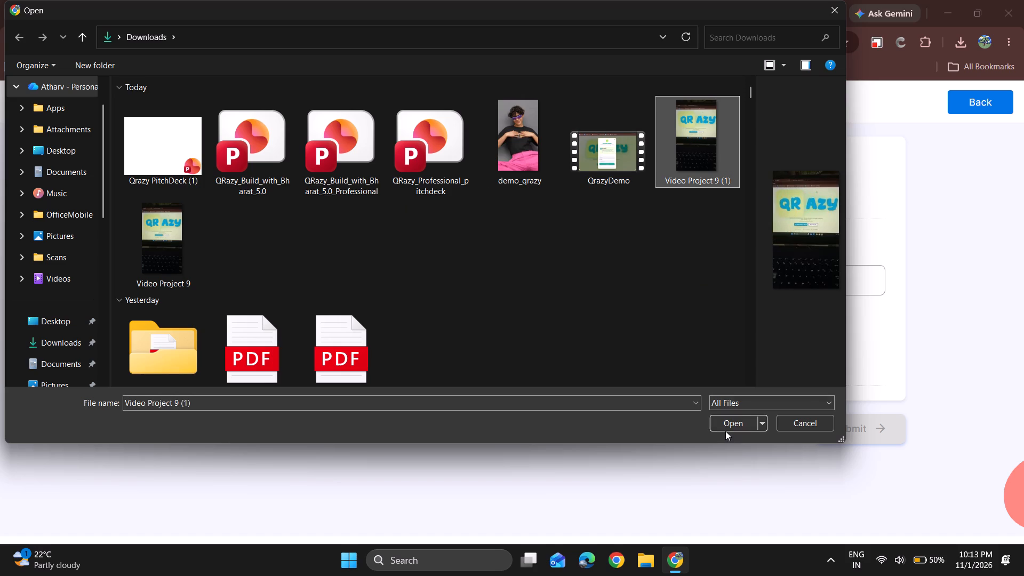
click(734, 427)
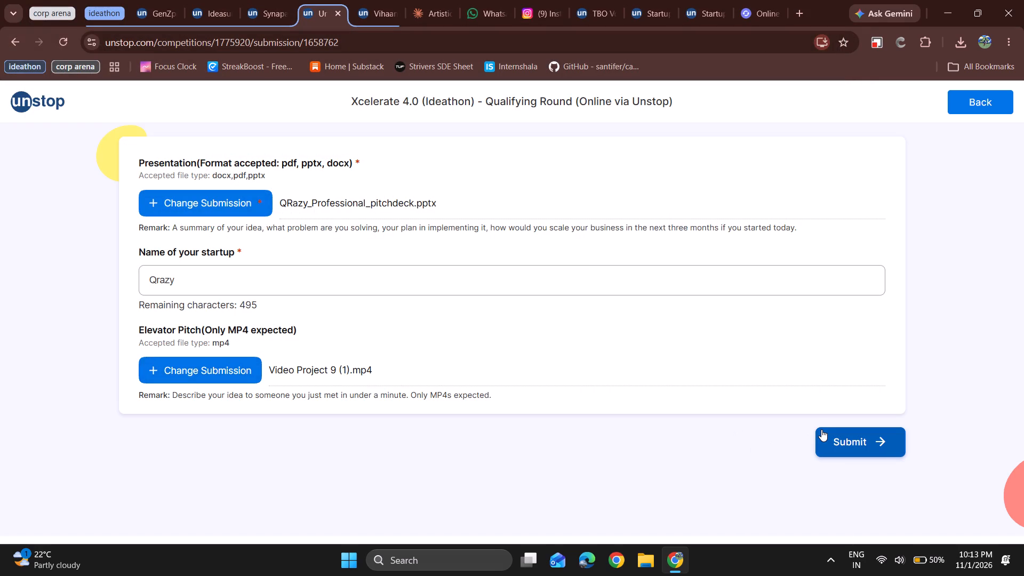
Submit the Xcelerate 4.0 Qualifying Round entry.
click(872, 440)
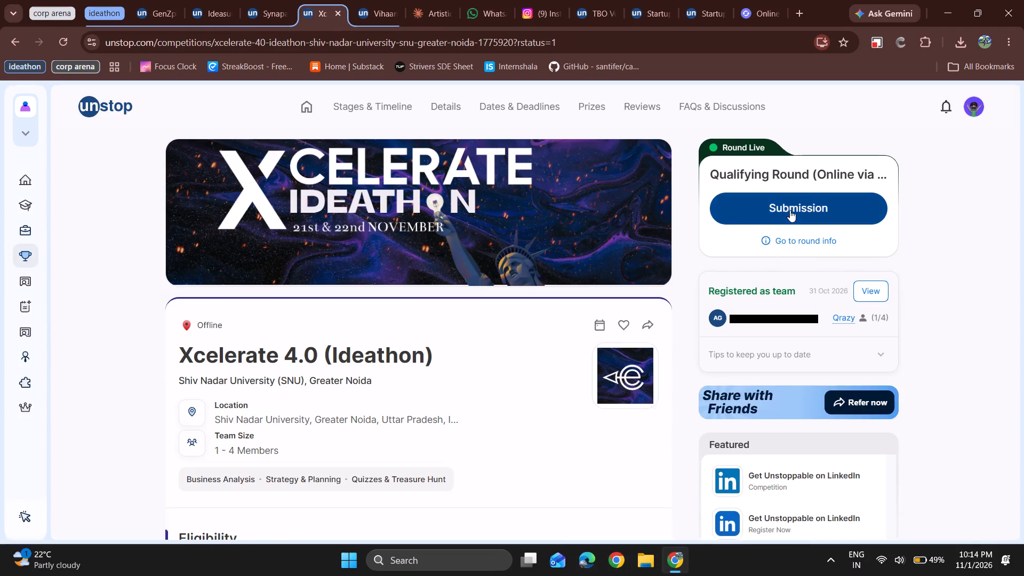
Reopen the Xcelerate 4.0 submission, review its uploaded files and startup name, and return to the competition page.
click(790, 210)
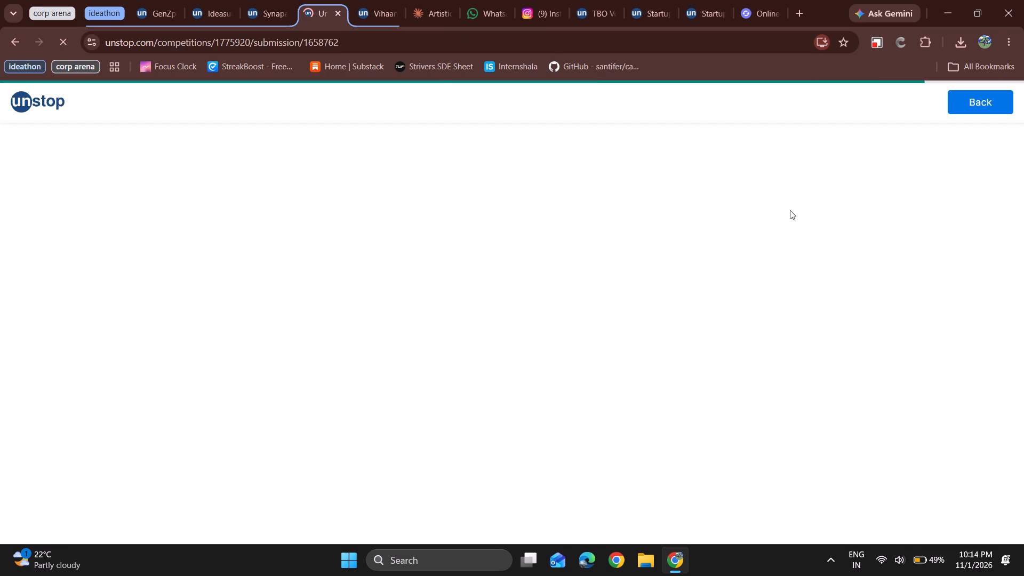
scroll(683, 407, down, 1)
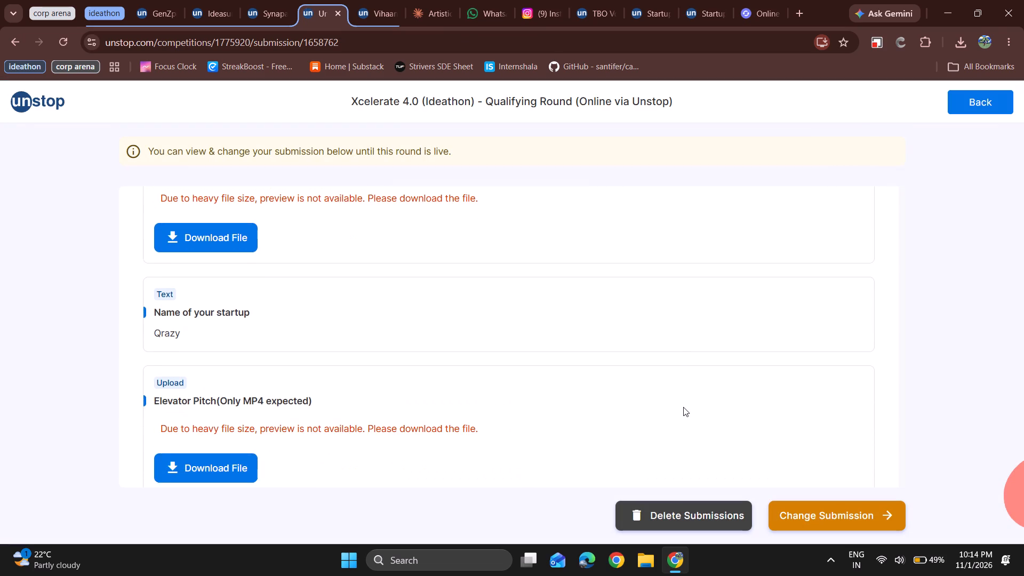
scroll(683, 407, down, 2)
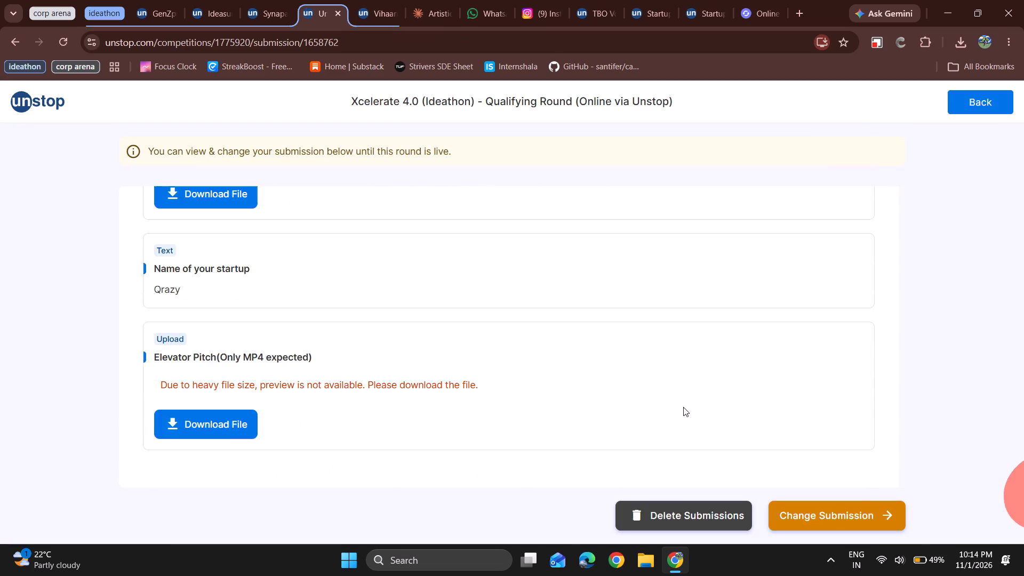
scroll(683, 407, up, 2)
click(983, 108)
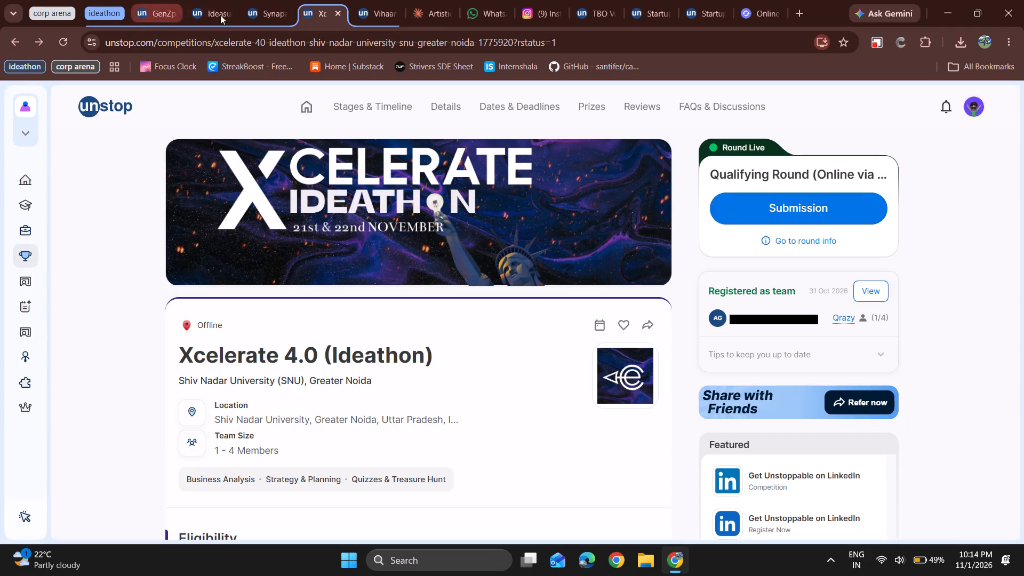
Check the Vihaan X: Software Track page and switch to the GenZpreneur competition page on Unstop.
click(375, 7)
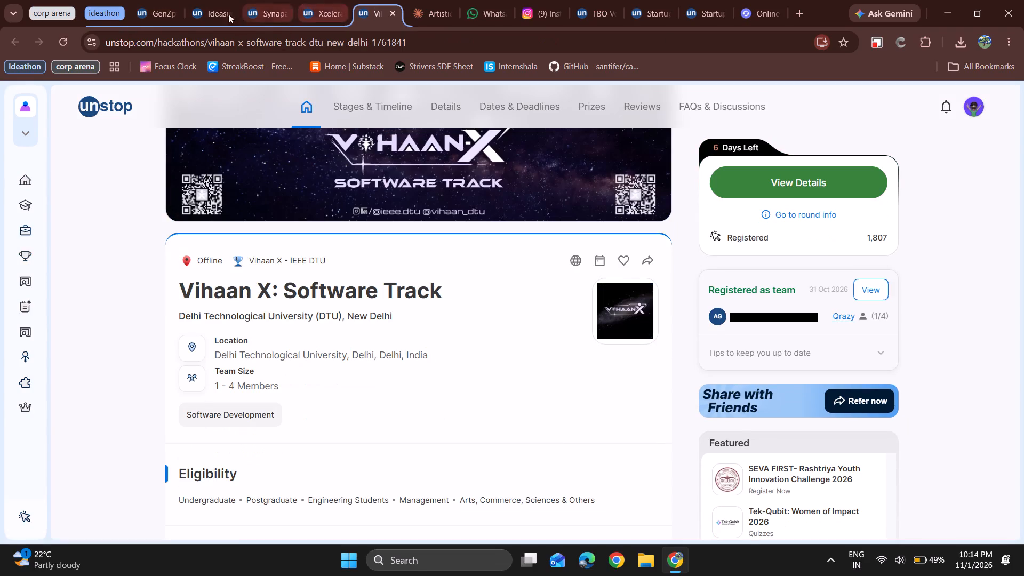
click(162, 12)
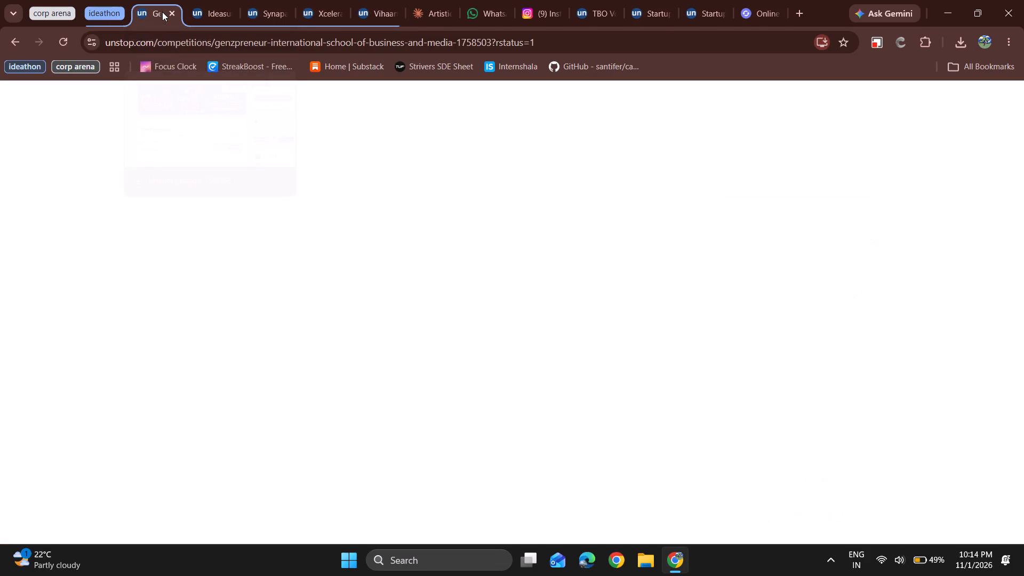